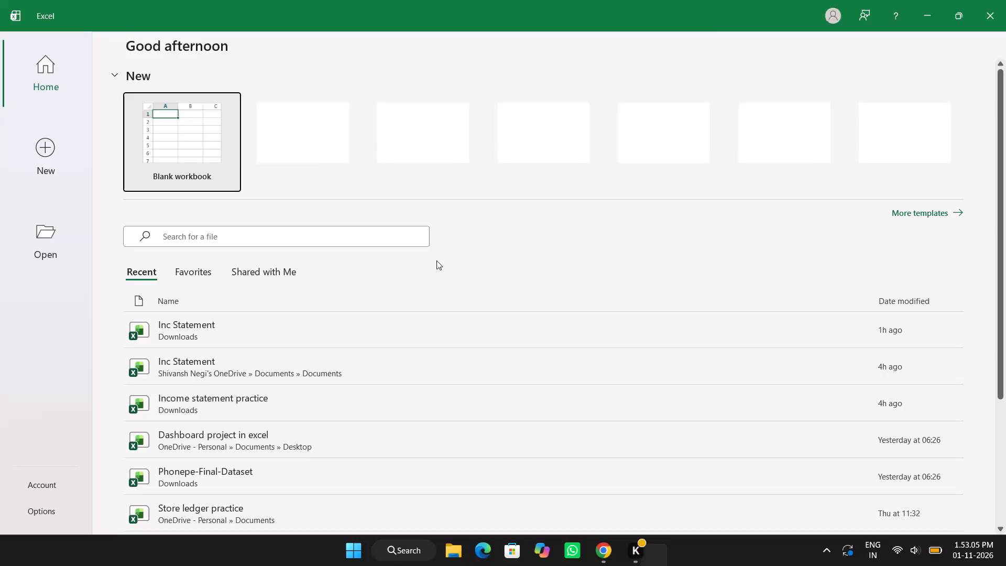
# Create a new blank workbook.
pyautogui.click(168, 138)
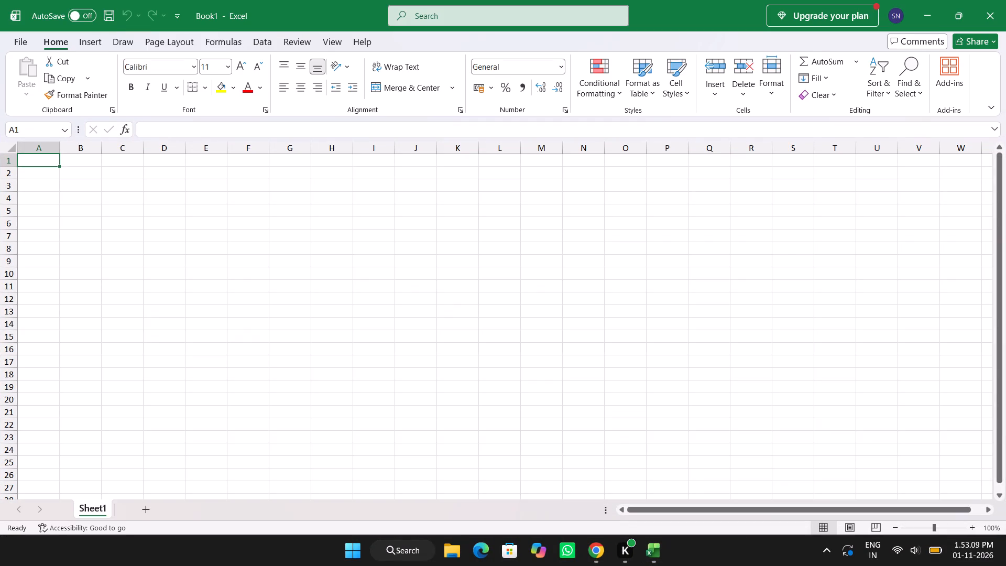
# Narrow column A to roughly a third of its default width.
pyautogui.hscroll(3, 202, 291)
pyautogui.scroll(1, 202, 291)
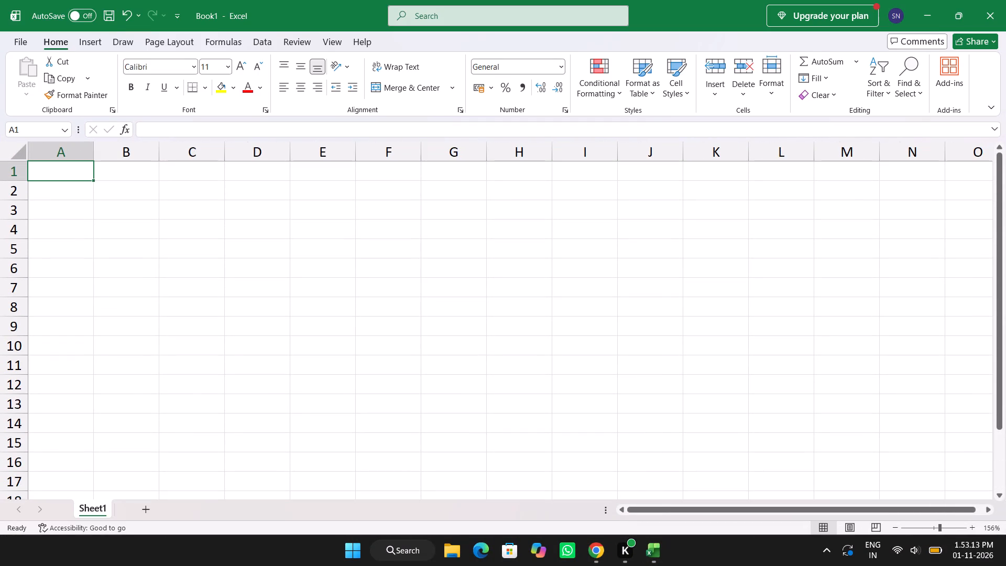
pyautogui.moveTo(93, 157); pyautogui.dragTo(50, 157)
# Enter the header "Particulars" in cell B2.
pyautogui.click(74, 194)
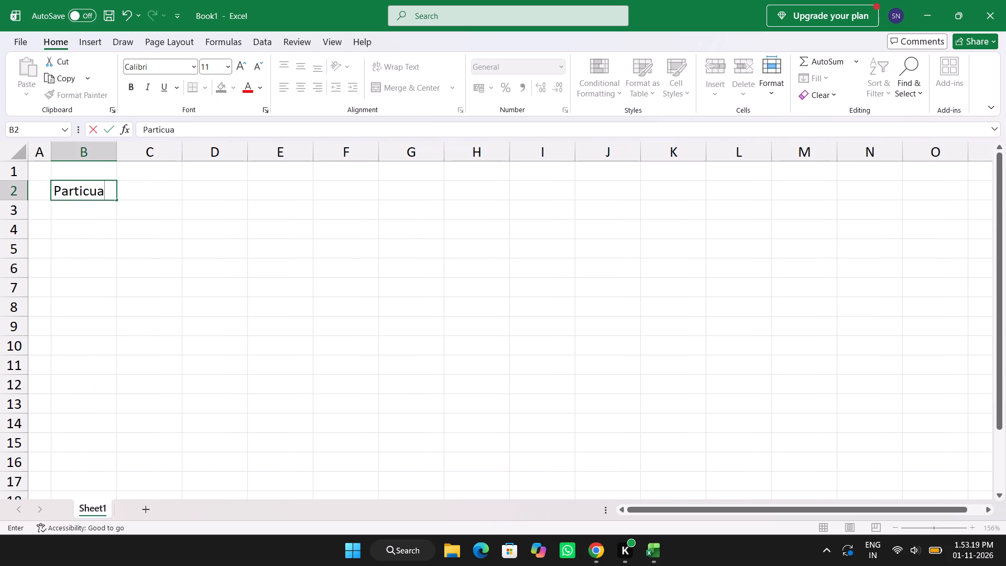
pyautogui.press('BackSpace')
pyautogui.write('ka')
pyautogui.press('BackSpace')
pyautogui.press('BackSpace')
pyautogui.write('lar')
pyautogui.press('s')
pyautogui.press('Right')
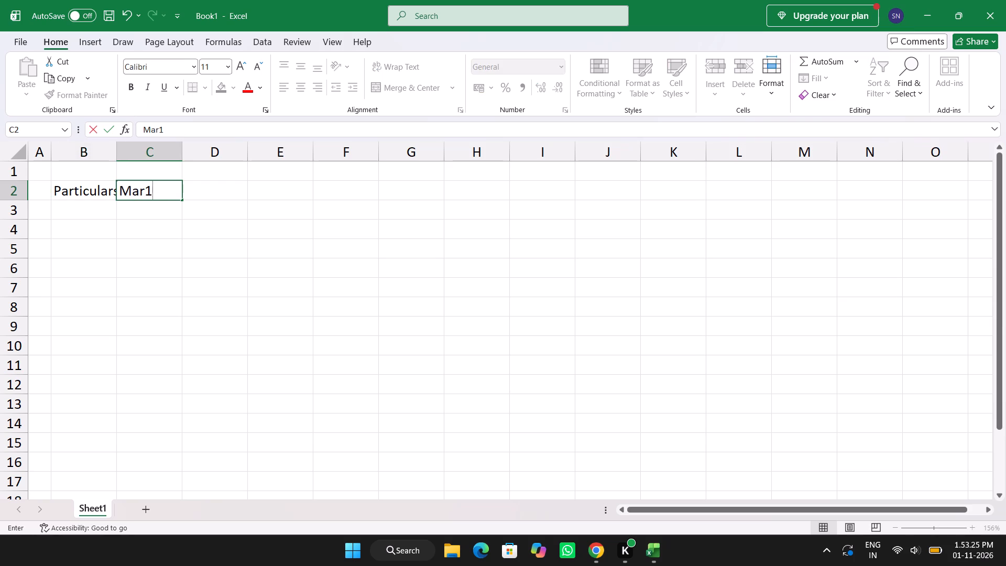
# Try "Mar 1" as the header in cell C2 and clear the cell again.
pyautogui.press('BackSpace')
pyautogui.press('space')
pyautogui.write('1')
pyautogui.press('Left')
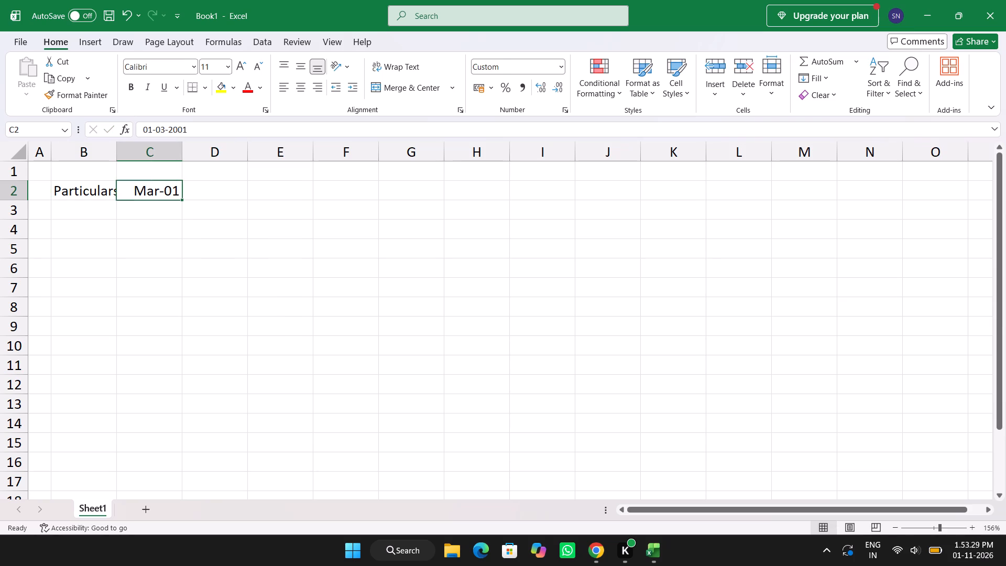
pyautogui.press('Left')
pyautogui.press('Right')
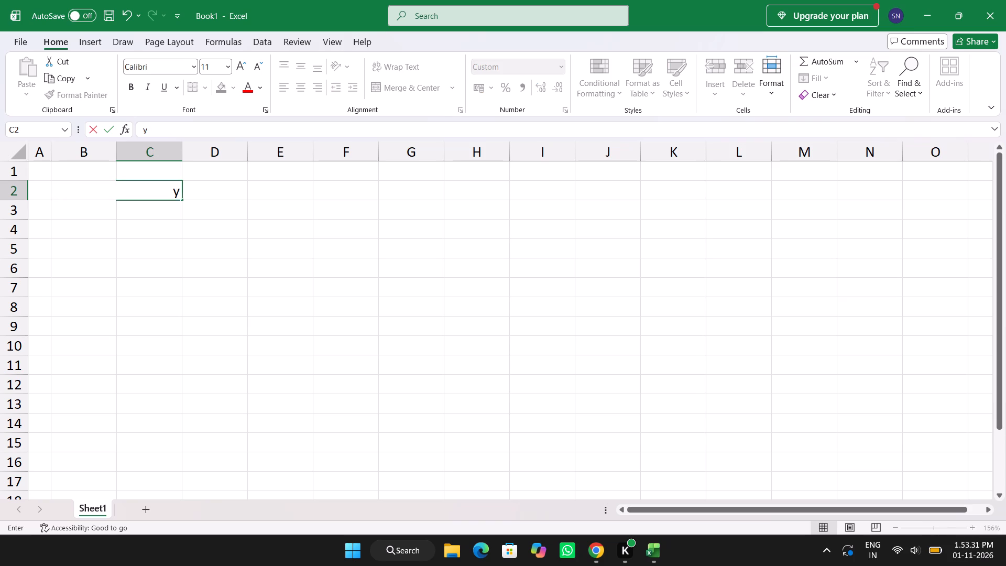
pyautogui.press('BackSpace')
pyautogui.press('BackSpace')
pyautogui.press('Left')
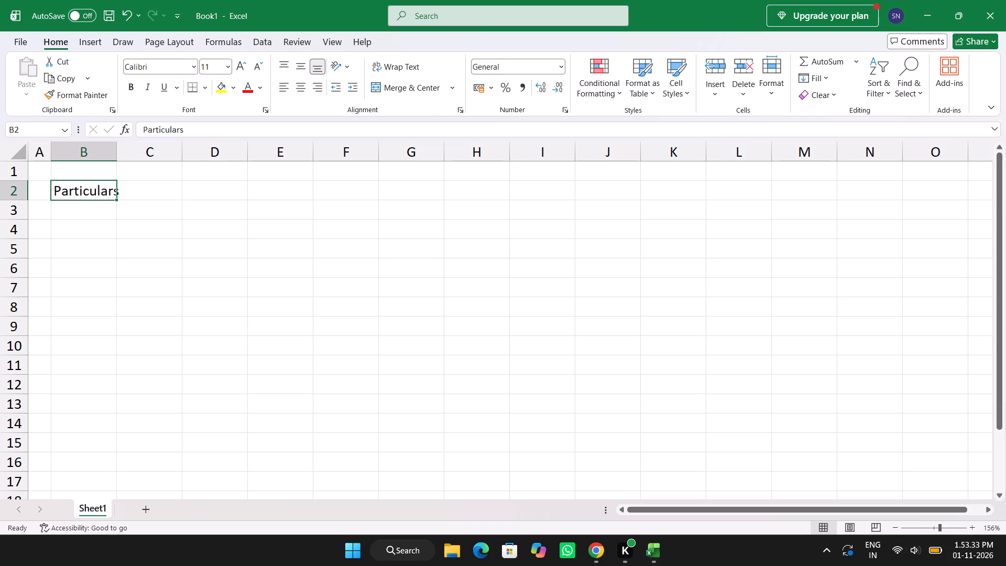
# Enter the headers "Year 1" in cell C2 and "Year 2" in cell D2.
pyautogui.press('Right')
pyautogui.write('EAR')
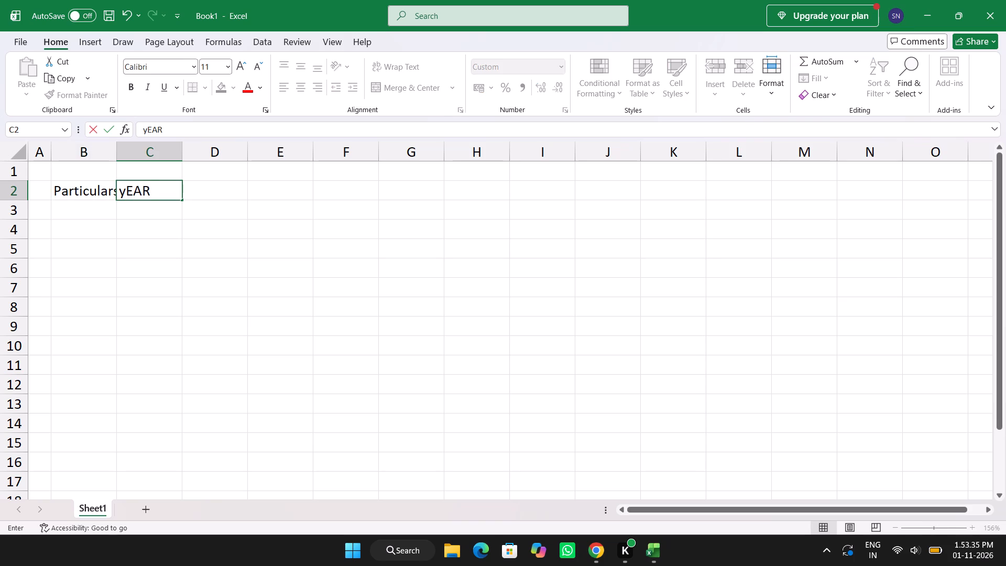
pyautogui.press('BackSpace')
pyautogui.press('BackSpace')
pyautogui.press('BackSpace')
pyautogui.press('BackSpace')
pyautogui.write('ear 1')
pyautogui.press('Right')
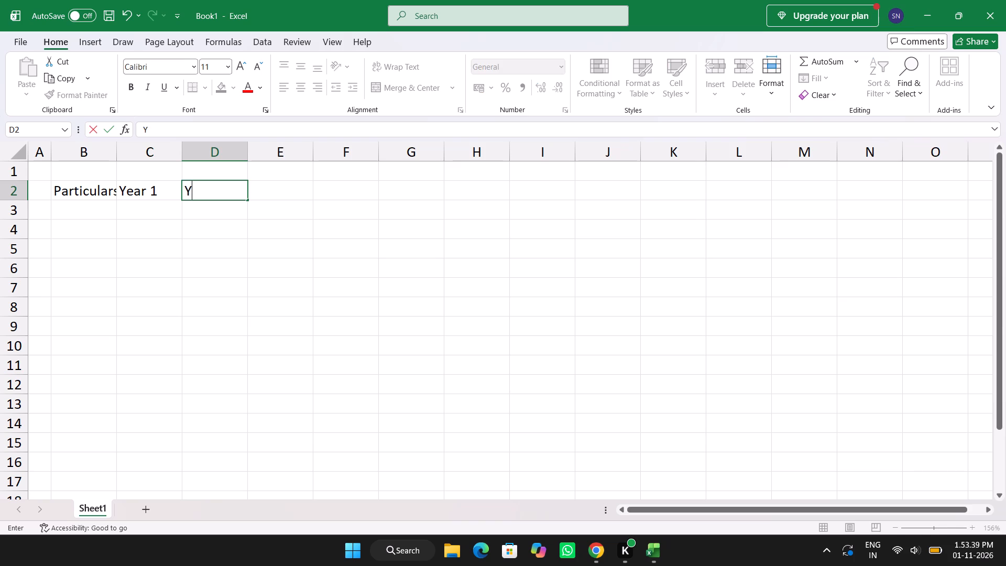
pyautogui.write('ear')
pyautogui.press('BackSpace')
pyautogui.press('space')
pyautogui.press('space')
pyautogui.write('2')
pyautogui.press('Right')
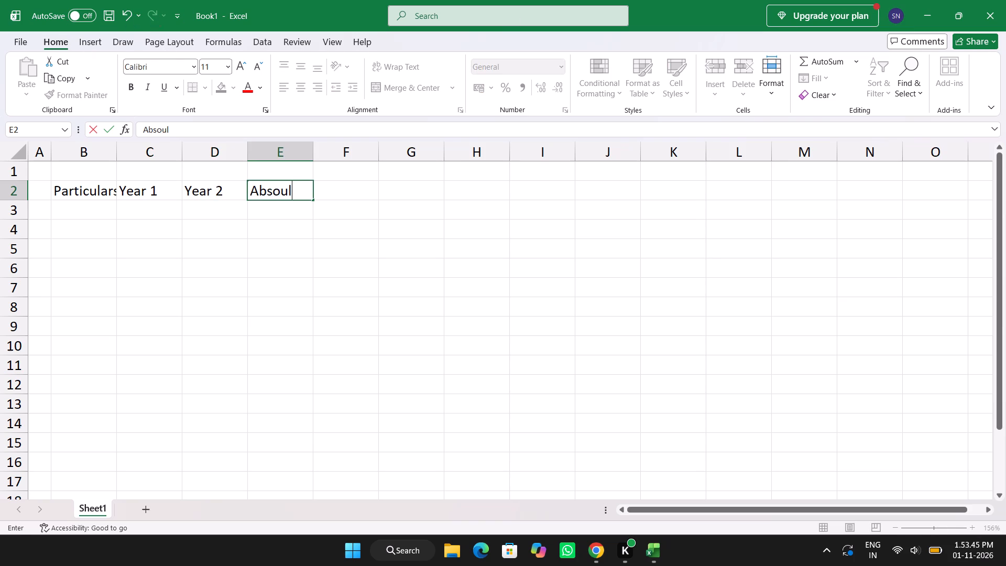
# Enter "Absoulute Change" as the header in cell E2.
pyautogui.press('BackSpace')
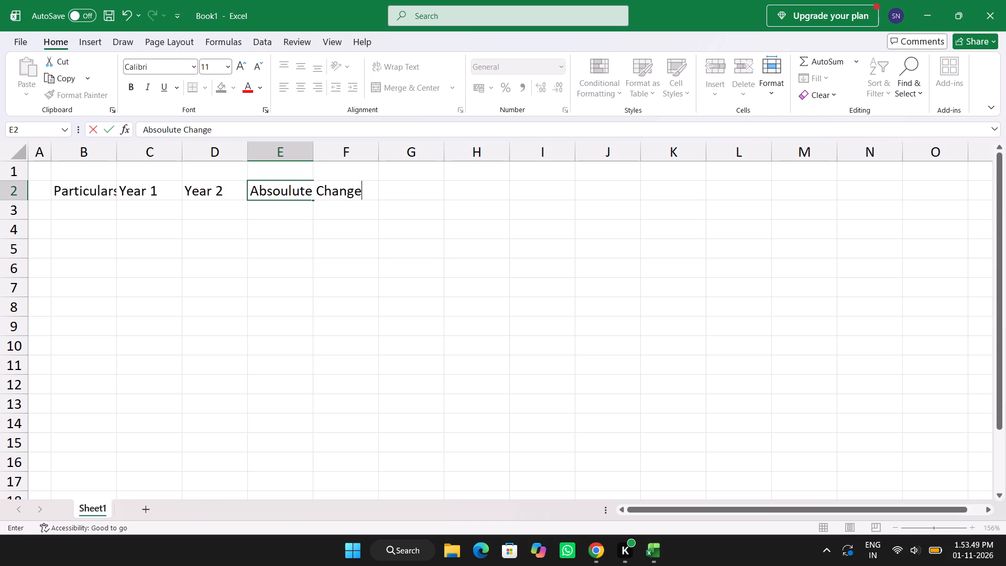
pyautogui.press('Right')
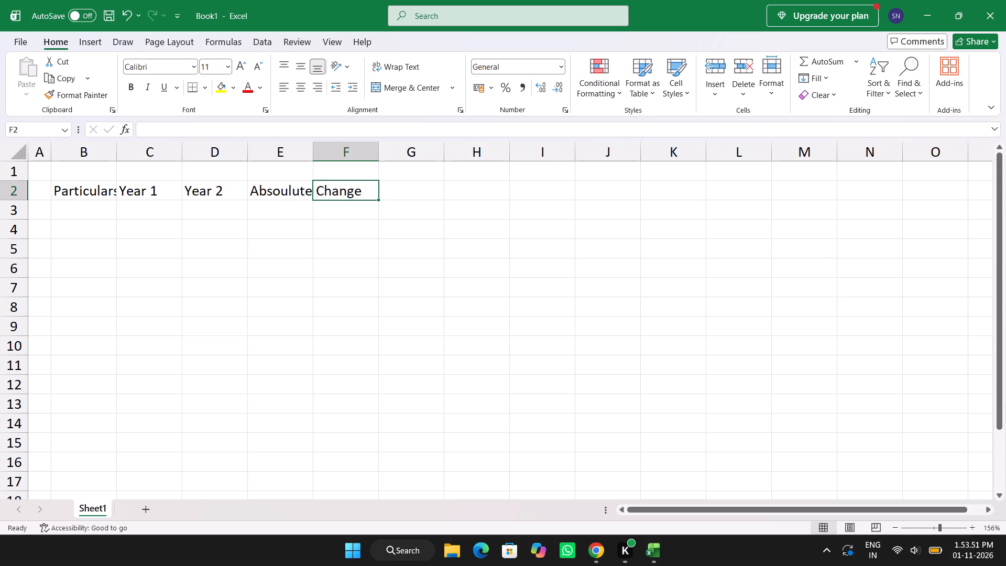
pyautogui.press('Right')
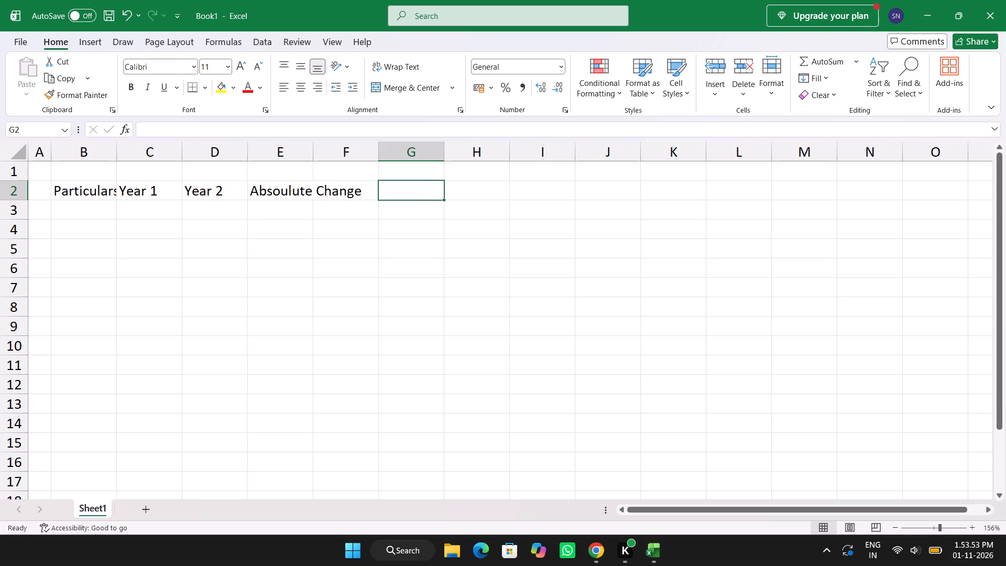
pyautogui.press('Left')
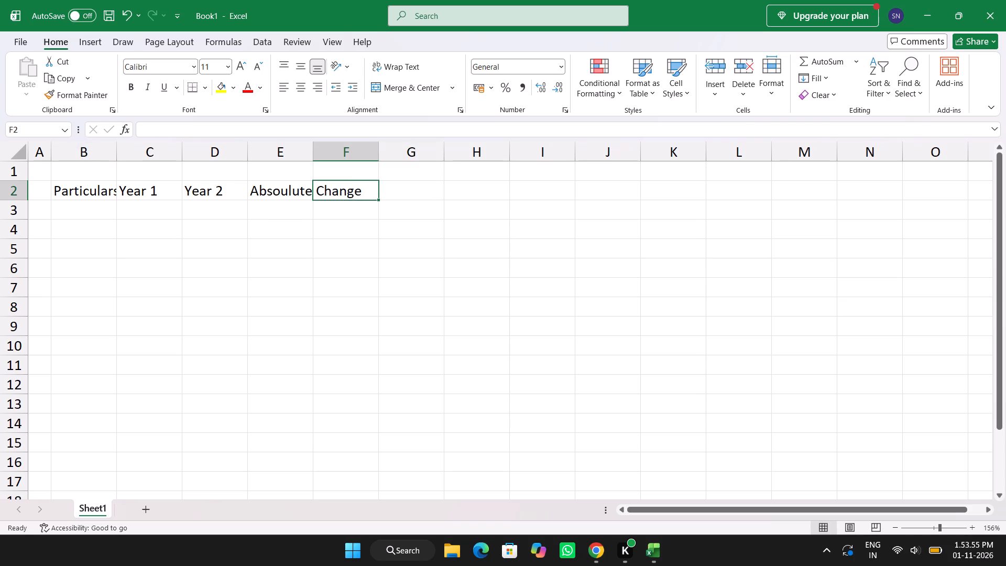
# Widen column B to about three times its default width to fit long item names.
pyautogui.moveTo(116, 151); pyautogui.dragTo(152, 149)
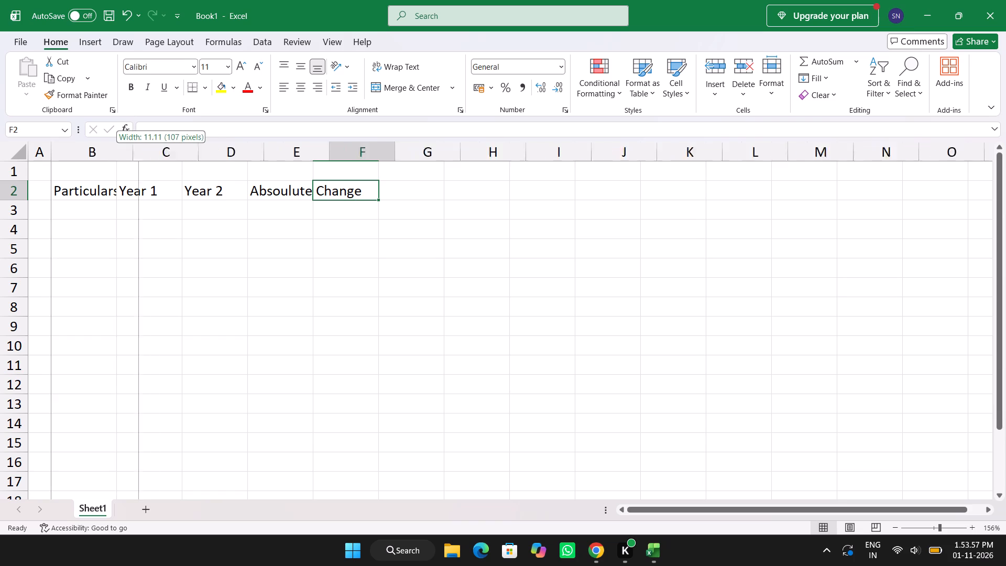
pyautogui.moveTo(152, 149); pyautogui.dragTo(248, 147)
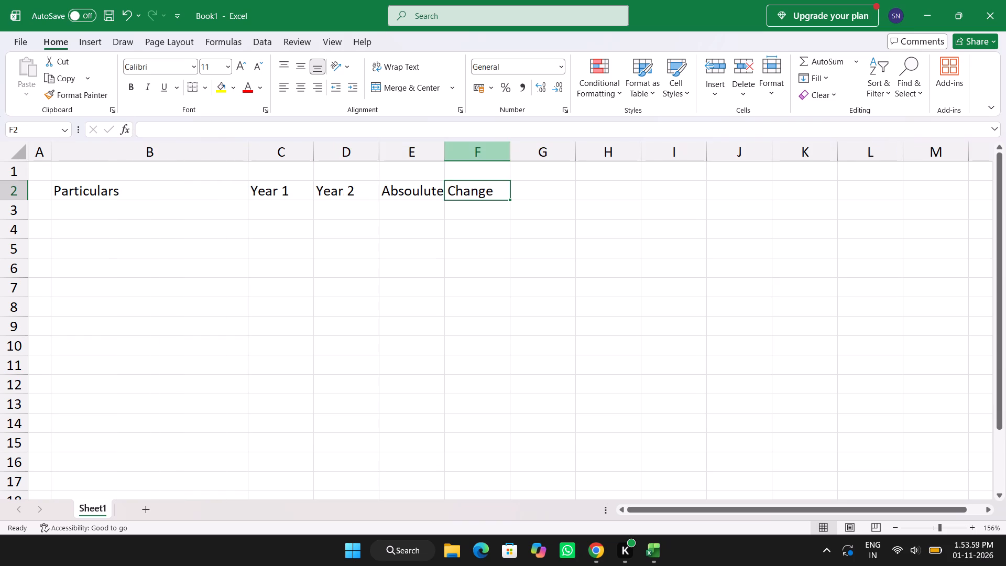
# Replace the header in cell E2 with the shorter "Abs Change".
pyautogui.press('BackSpace')
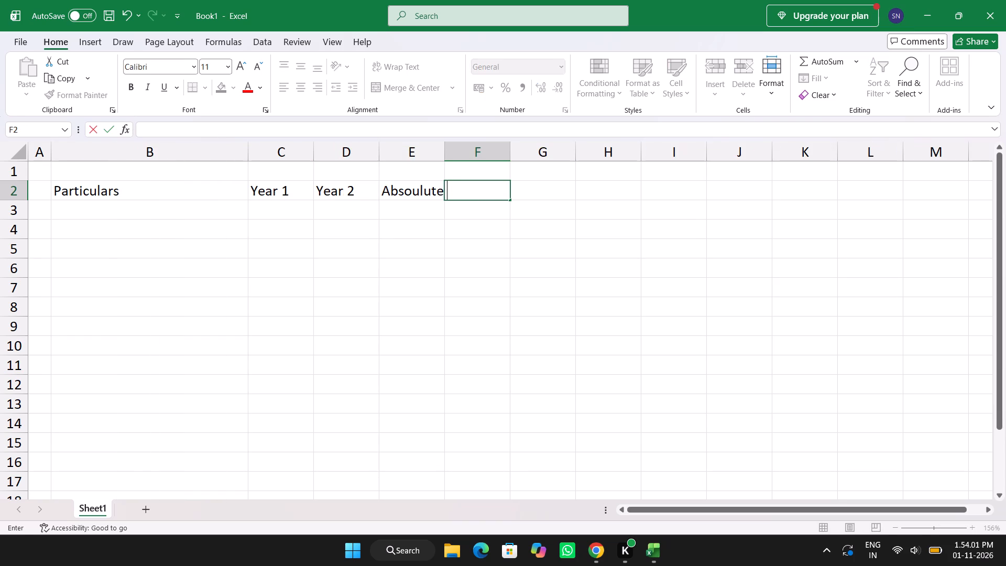
pyautogui.press('BackSpace')
pyautogui.press('BackSpace')
pyautogui.press('Left')
pyautogui.press('BackSpace')
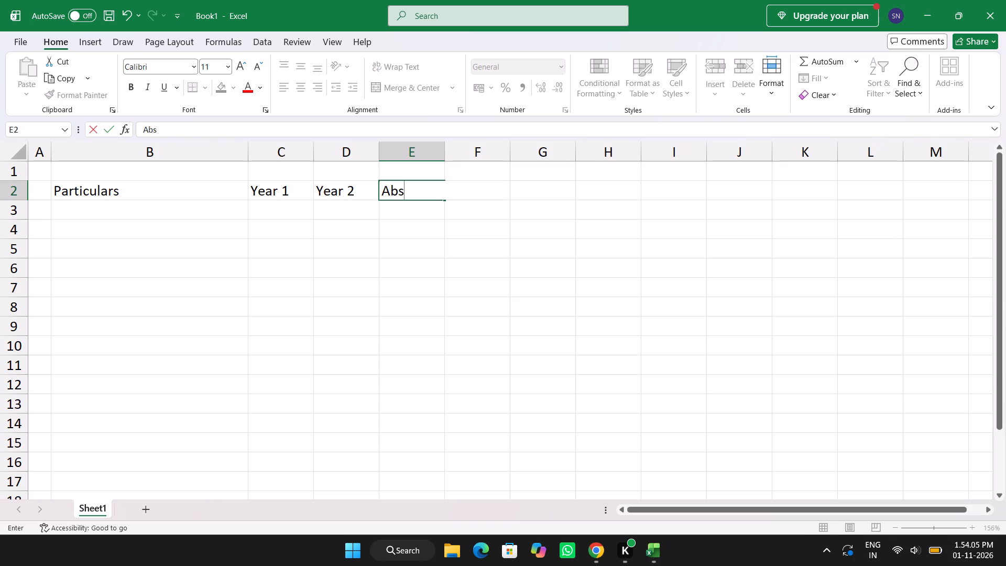
pyautogui.press('BackSpace')
pyautogui.press('BackSpace')
pyautogui.press('BackSpace')
pyautogui.press('BackSpace')
pyautogui.press('BackSpace')
pyautogui.write('hange')
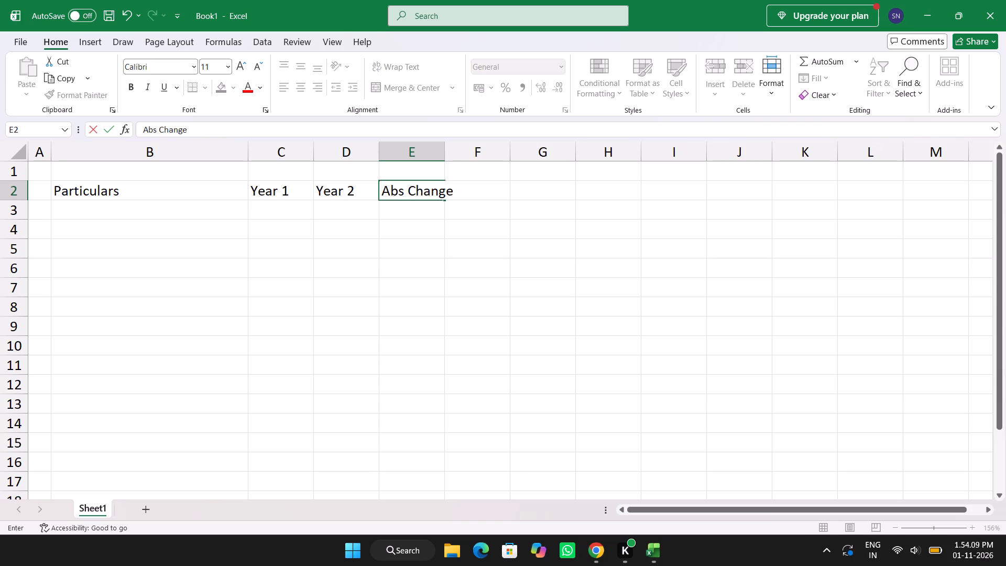
# Auto-fit column E to the width of its header.
pyautogui.click(473, 169)
pyautogui.doubleClick(443, 155)
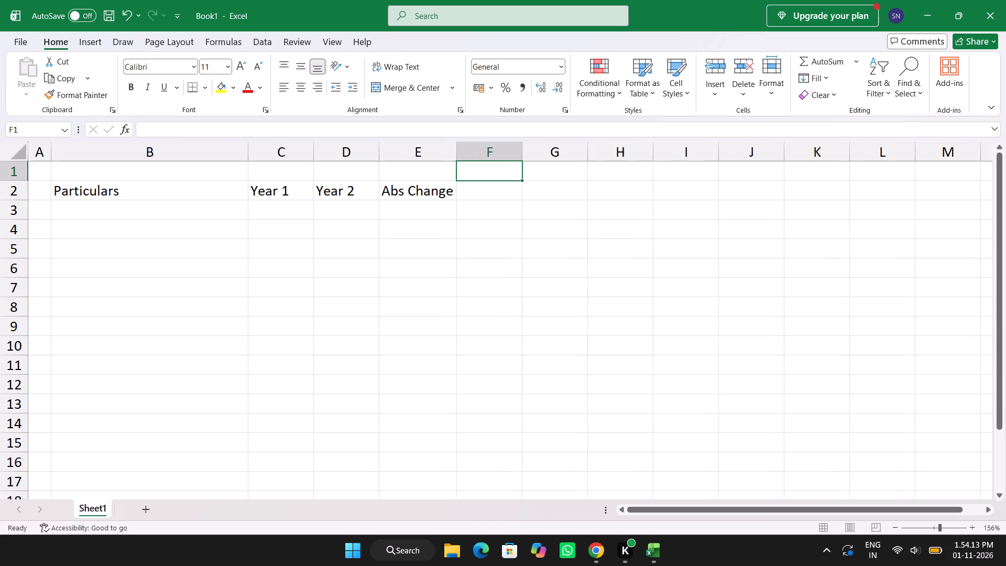
# Enter the header "% Change" in cell F2.
pyautogui.click(471, 200)
pyautogui.click(473, 190)
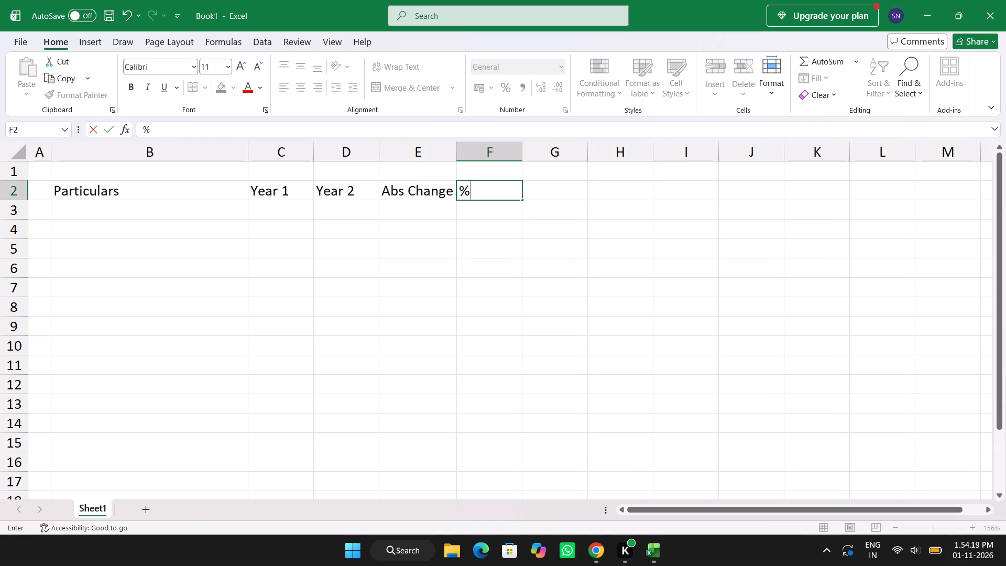
pyautogui.press('BackSpace')
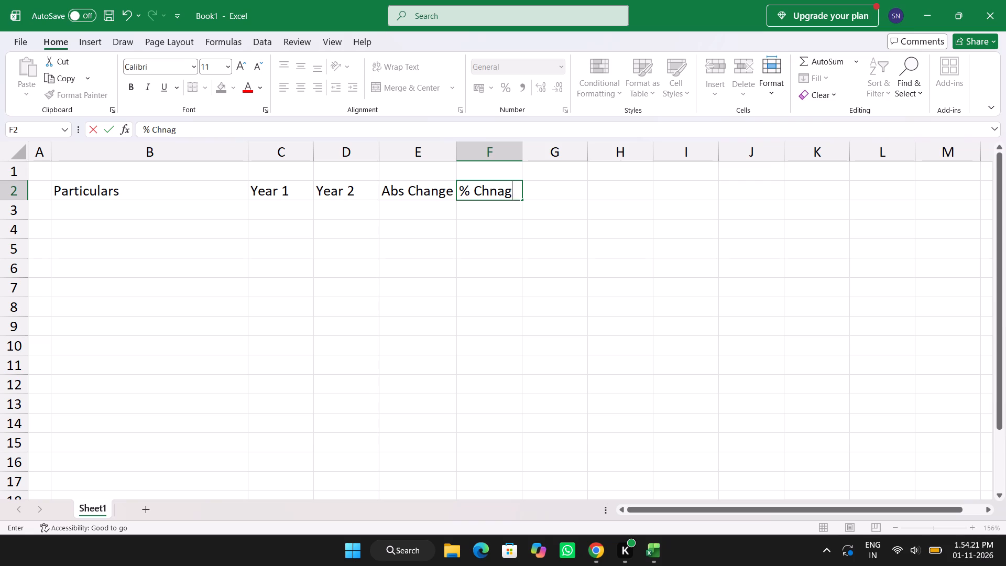
pyautogui.press('BackSpace')
pyautogui.press('BackSpace')
pyautogui.press('BackSpace')
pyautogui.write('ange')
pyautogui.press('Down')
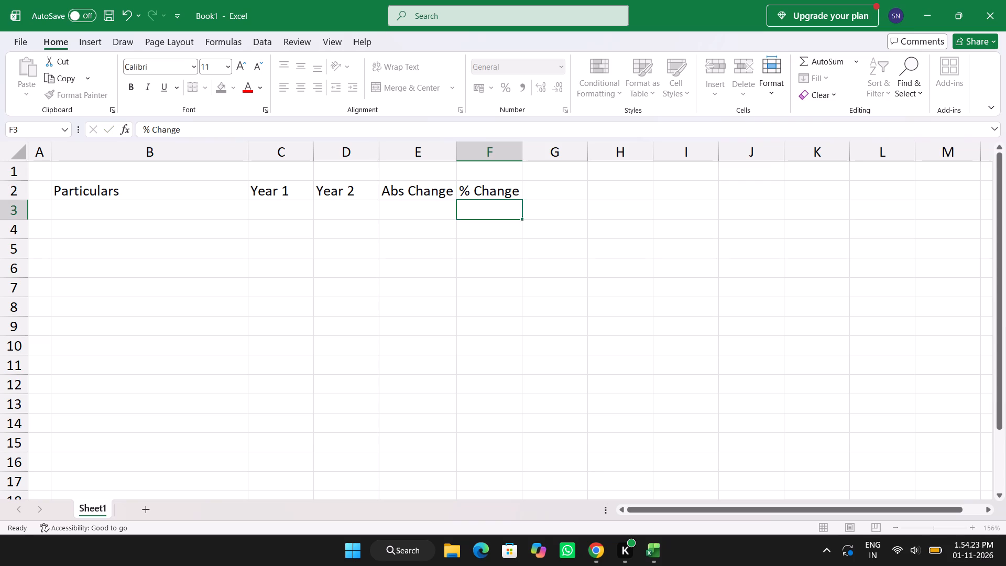
# Enter the section letter "A." in cell A3.
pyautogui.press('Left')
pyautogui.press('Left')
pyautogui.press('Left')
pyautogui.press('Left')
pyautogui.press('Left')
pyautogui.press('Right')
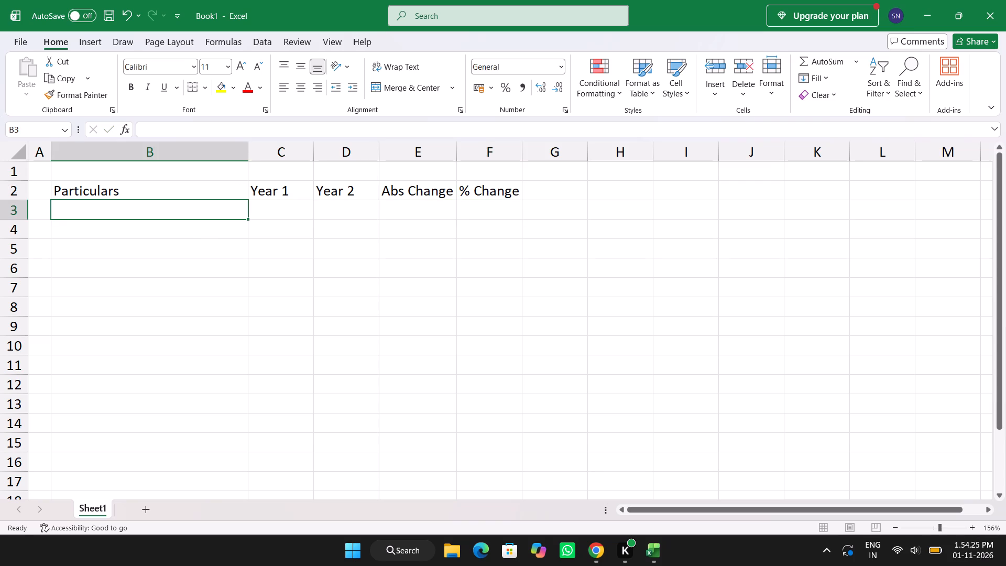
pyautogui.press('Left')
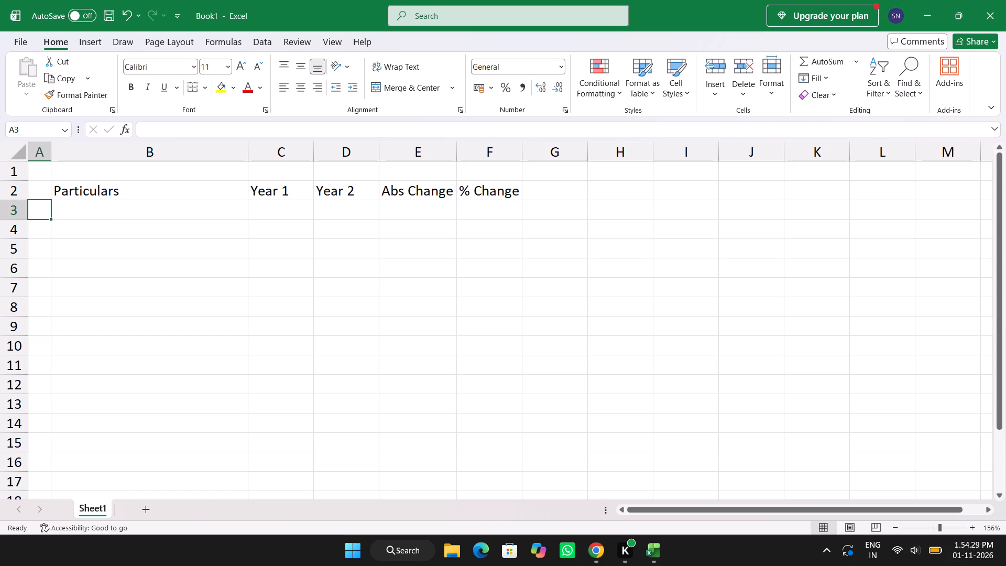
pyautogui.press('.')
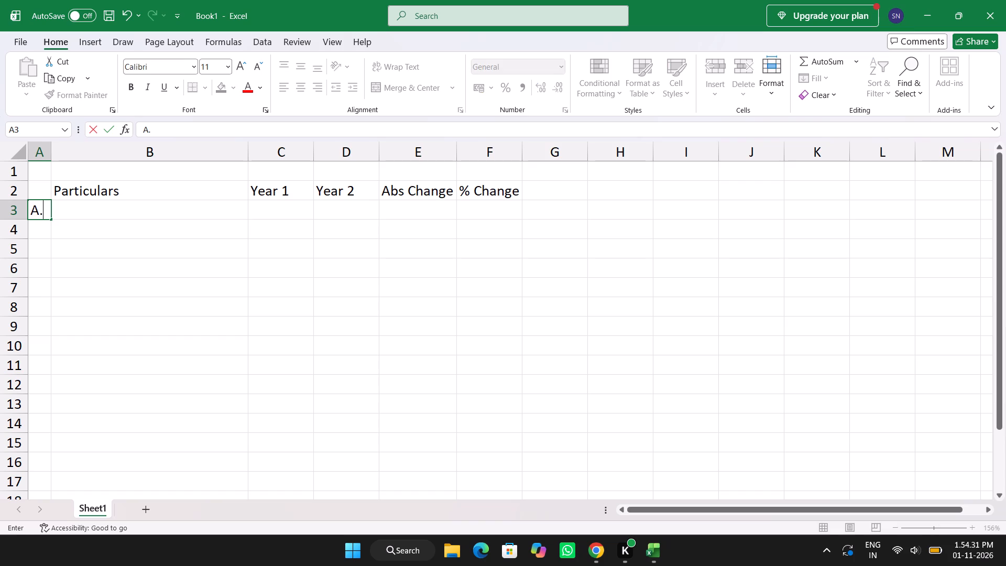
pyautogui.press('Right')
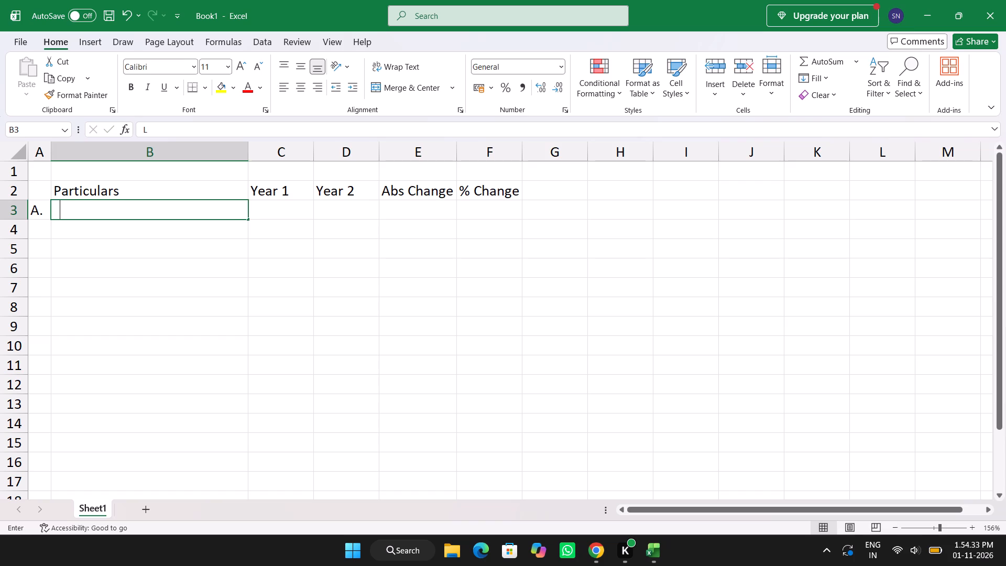
# Enter the section heading "Liabilities:" in cell B3.
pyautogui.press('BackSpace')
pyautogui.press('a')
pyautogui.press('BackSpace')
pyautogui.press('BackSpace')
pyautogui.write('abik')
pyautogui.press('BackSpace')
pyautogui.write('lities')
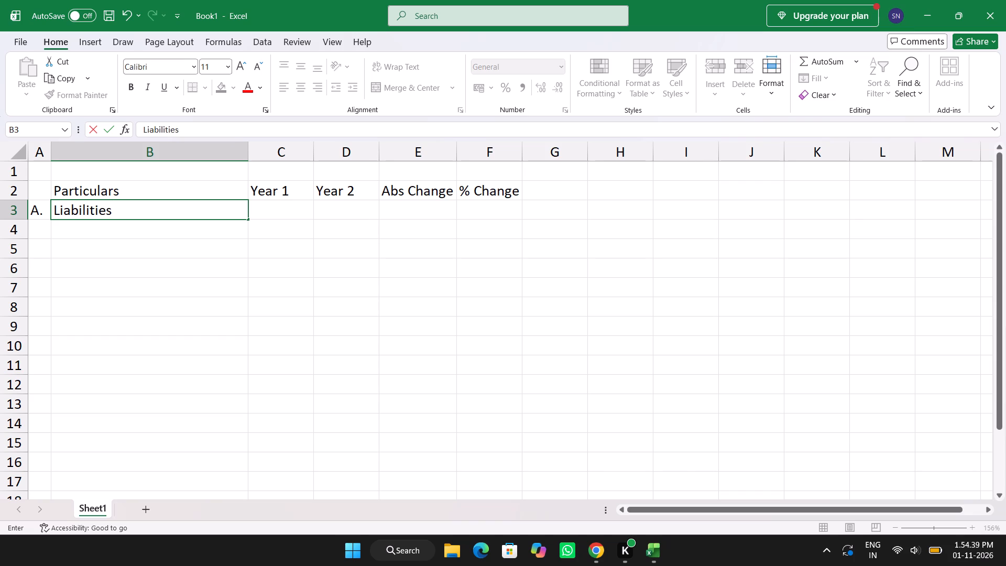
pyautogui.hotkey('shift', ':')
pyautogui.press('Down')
# Add liability item 1 in row 4, numbered in A4 and labelled "Eq. Sh. Capital" in B4.
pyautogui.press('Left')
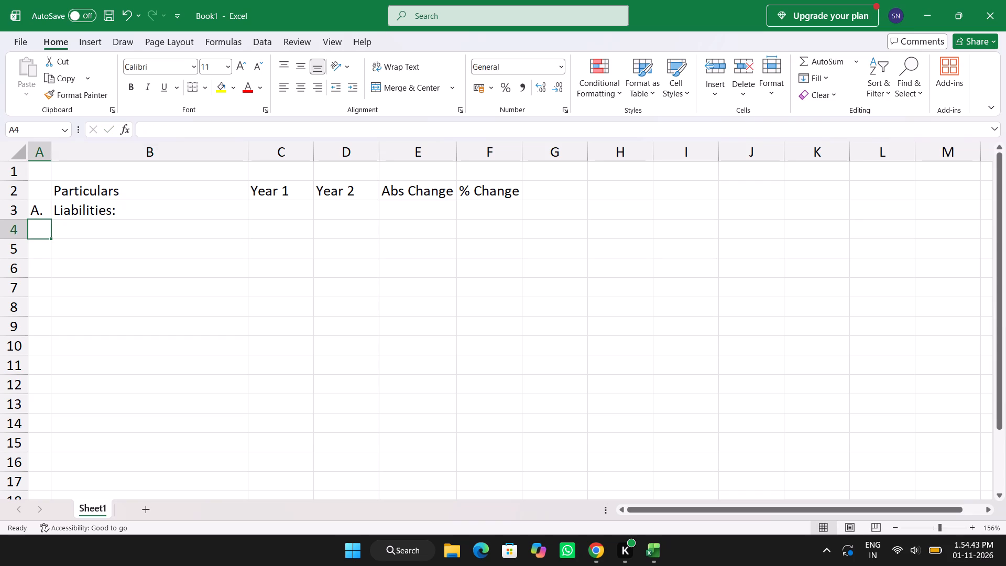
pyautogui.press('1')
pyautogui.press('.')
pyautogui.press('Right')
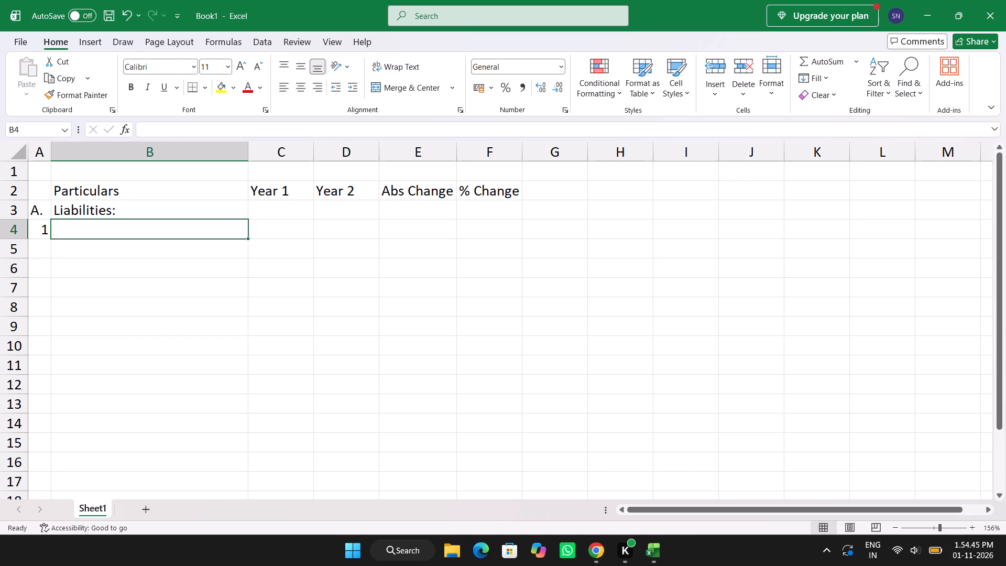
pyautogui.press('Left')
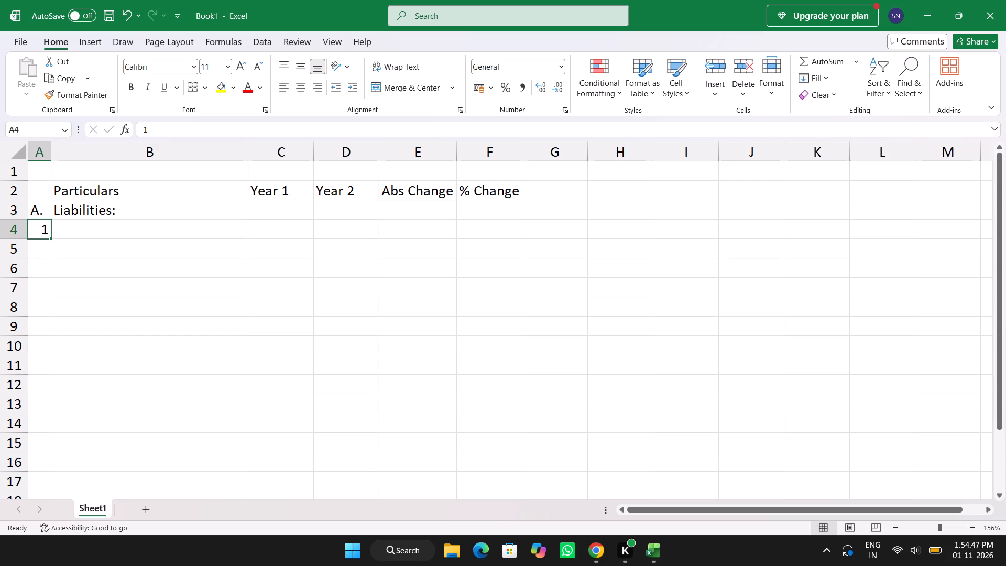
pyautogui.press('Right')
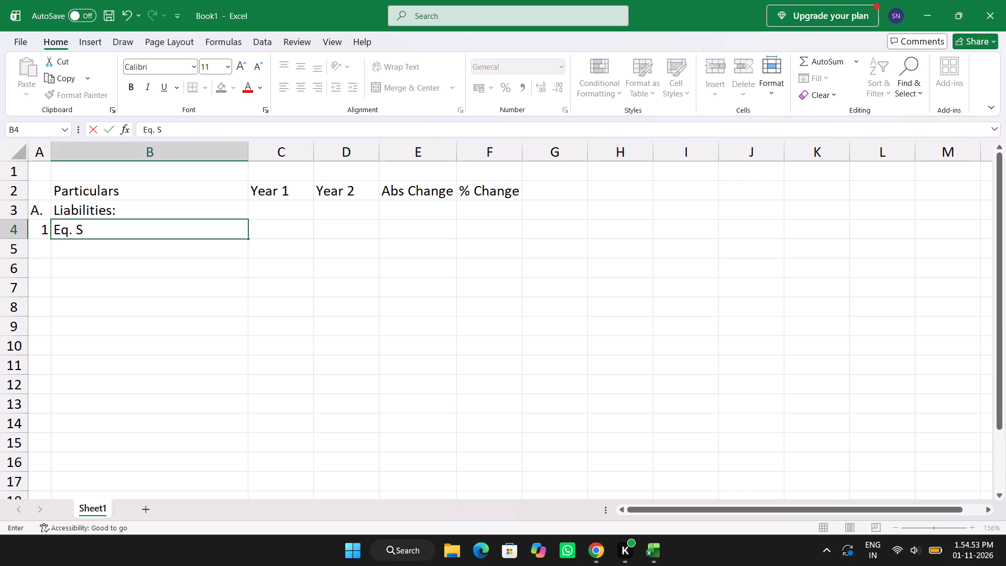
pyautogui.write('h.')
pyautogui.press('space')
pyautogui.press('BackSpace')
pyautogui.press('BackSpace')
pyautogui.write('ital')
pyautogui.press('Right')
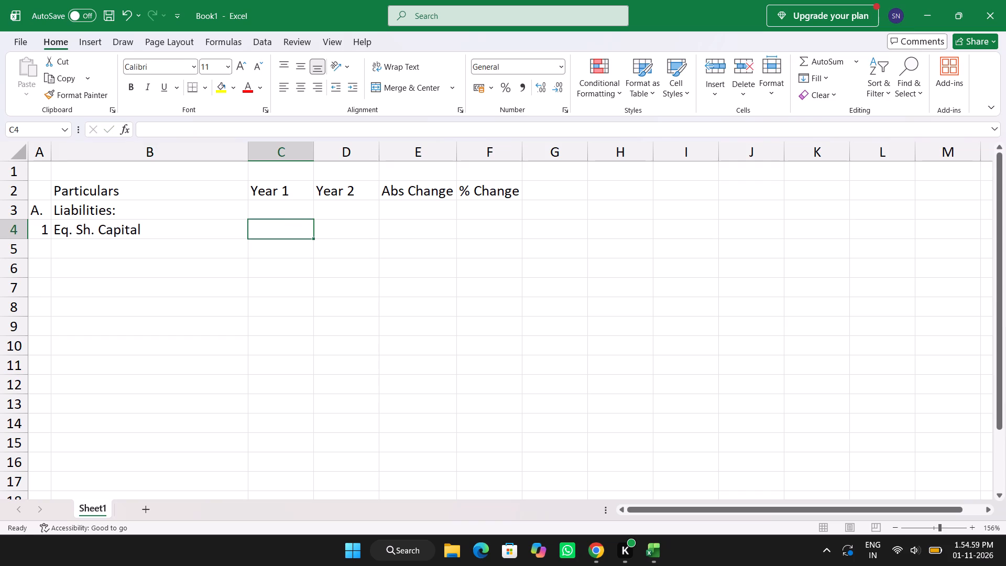
# Enter the Eq. Sh. Capital figures: 600000 for Year 1, 800000 for Year 2 and 200000 for Abs Change.
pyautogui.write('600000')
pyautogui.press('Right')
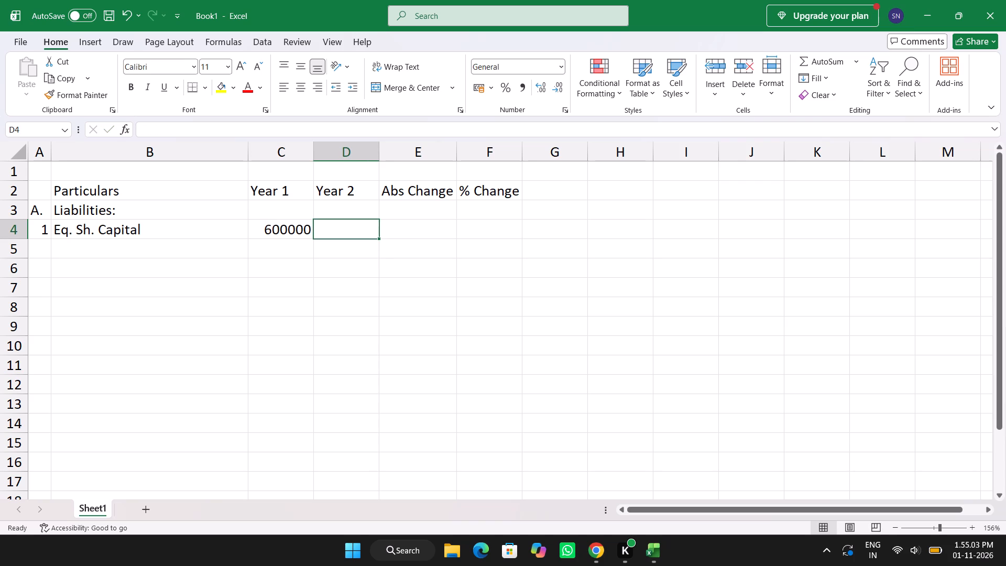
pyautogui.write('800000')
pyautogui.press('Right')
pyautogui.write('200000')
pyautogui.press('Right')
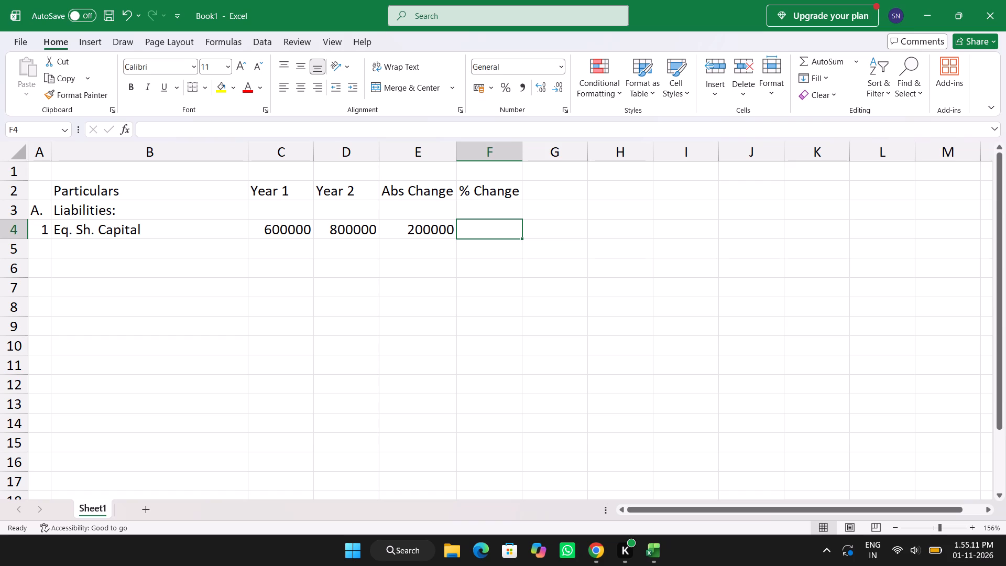
# Add liability item 2 in row 5, numbered in A5 and labelled "Reserves and Surplus" in B5.
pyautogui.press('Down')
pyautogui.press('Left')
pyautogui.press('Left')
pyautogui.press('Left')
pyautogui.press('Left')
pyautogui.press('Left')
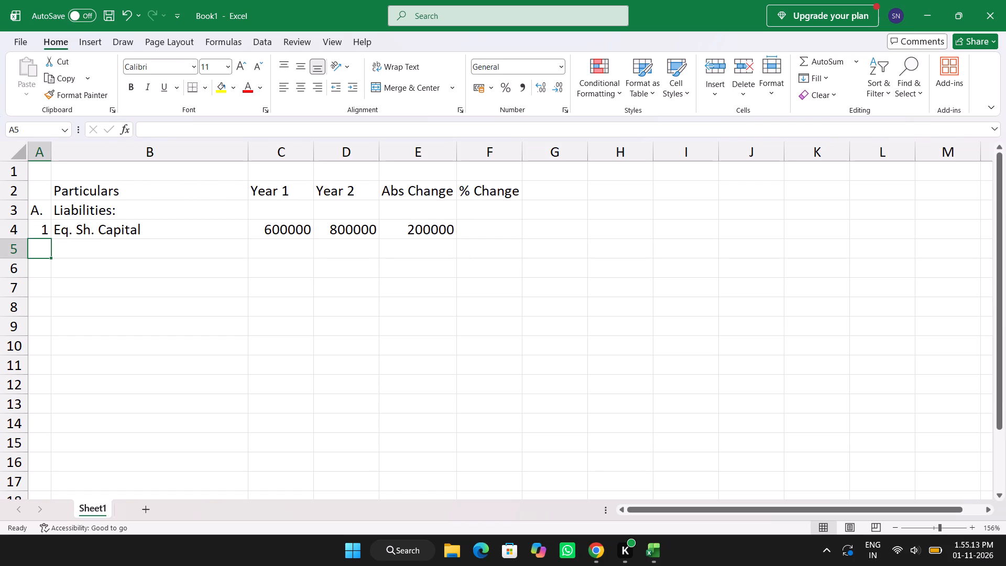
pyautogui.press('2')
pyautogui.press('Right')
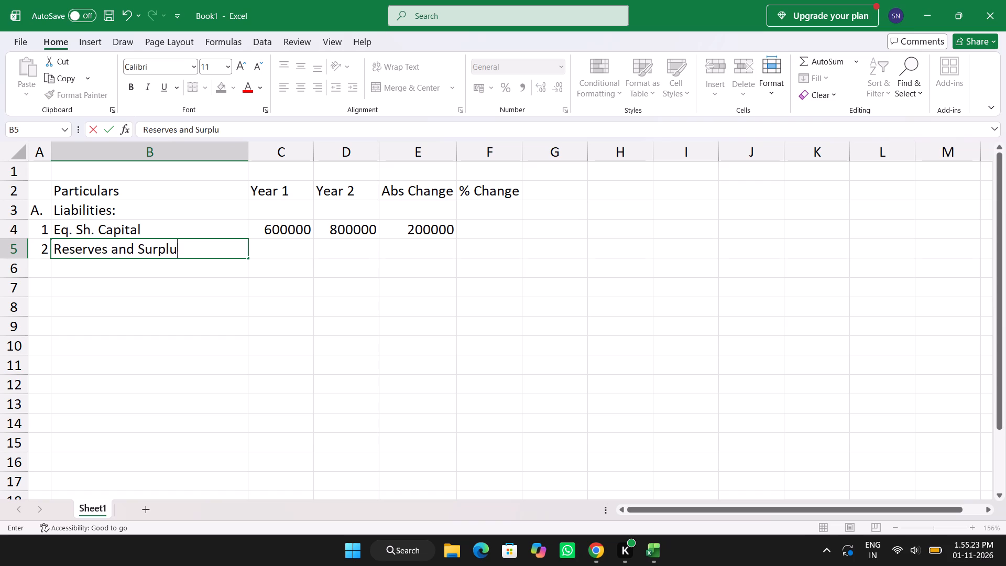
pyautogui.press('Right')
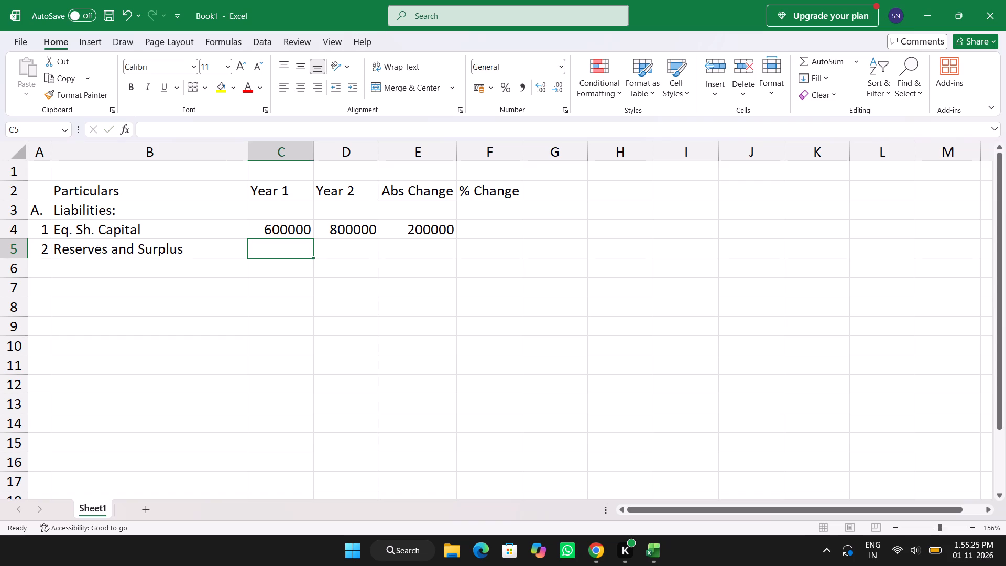
# Enter the Reserves and Surplus figures: 330000 for Year 1, 222000 for Year 2 and (108000) for Abs Change.
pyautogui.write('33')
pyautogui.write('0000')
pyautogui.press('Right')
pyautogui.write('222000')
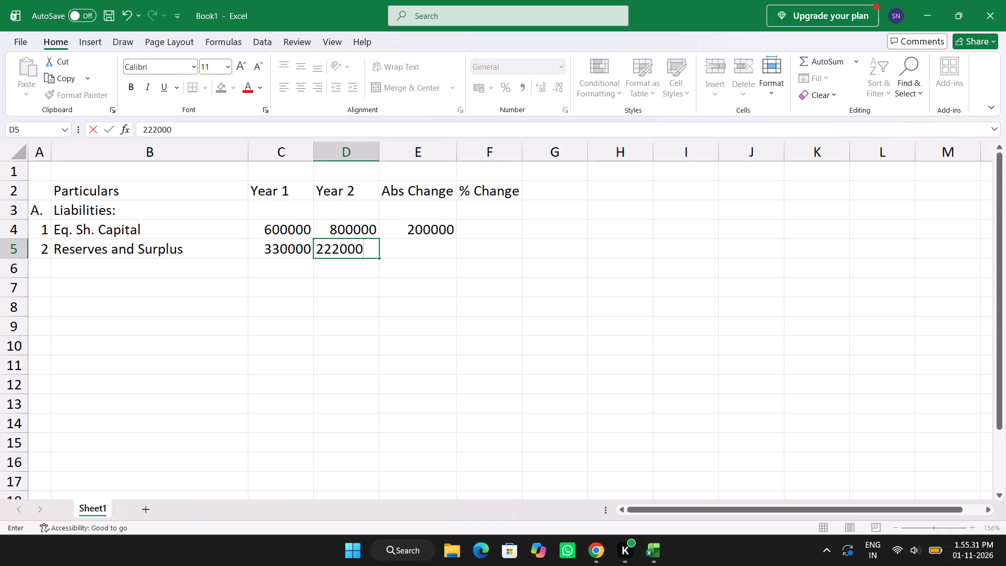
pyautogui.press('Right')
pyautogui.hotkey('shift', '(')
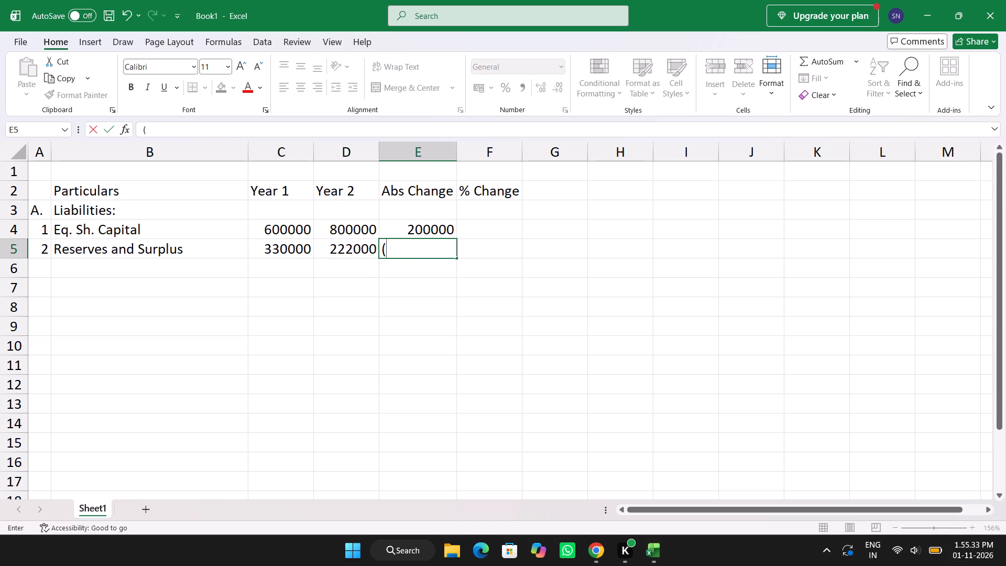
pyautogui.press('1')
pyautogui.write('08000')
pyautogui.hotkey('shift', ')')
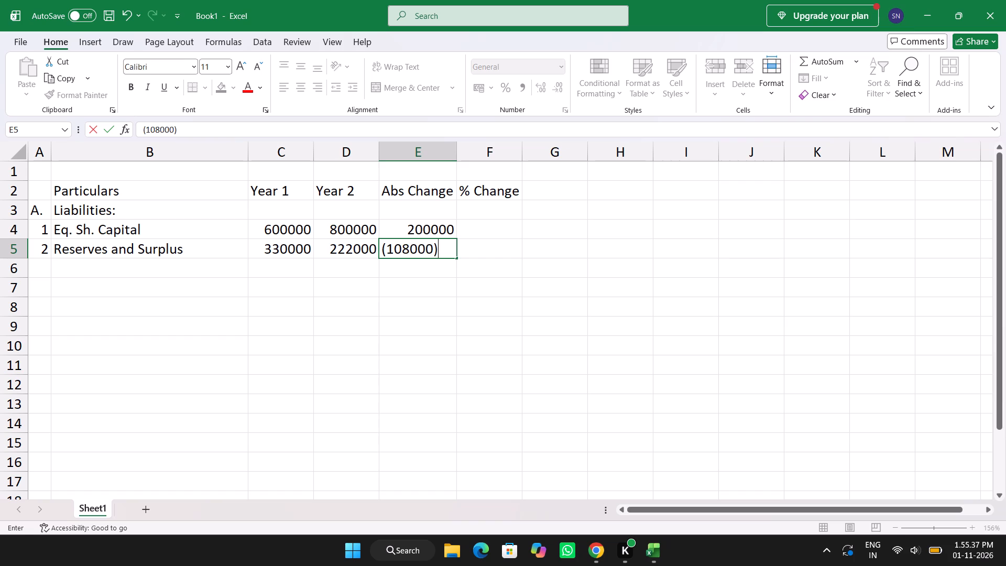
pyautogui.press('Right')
# Add liability item 3 in row 6, numbered in A6 and labelled "Debentures" in B6.
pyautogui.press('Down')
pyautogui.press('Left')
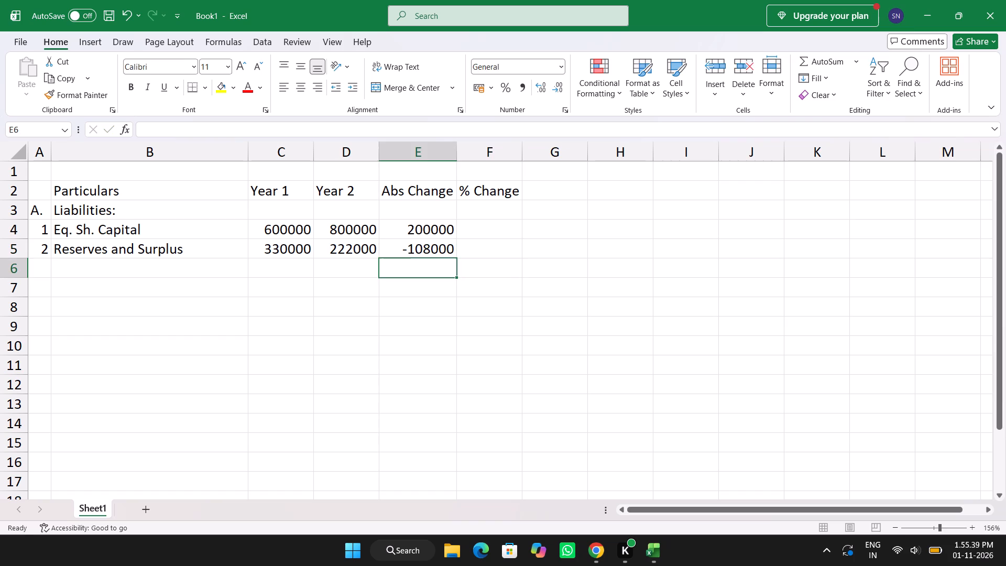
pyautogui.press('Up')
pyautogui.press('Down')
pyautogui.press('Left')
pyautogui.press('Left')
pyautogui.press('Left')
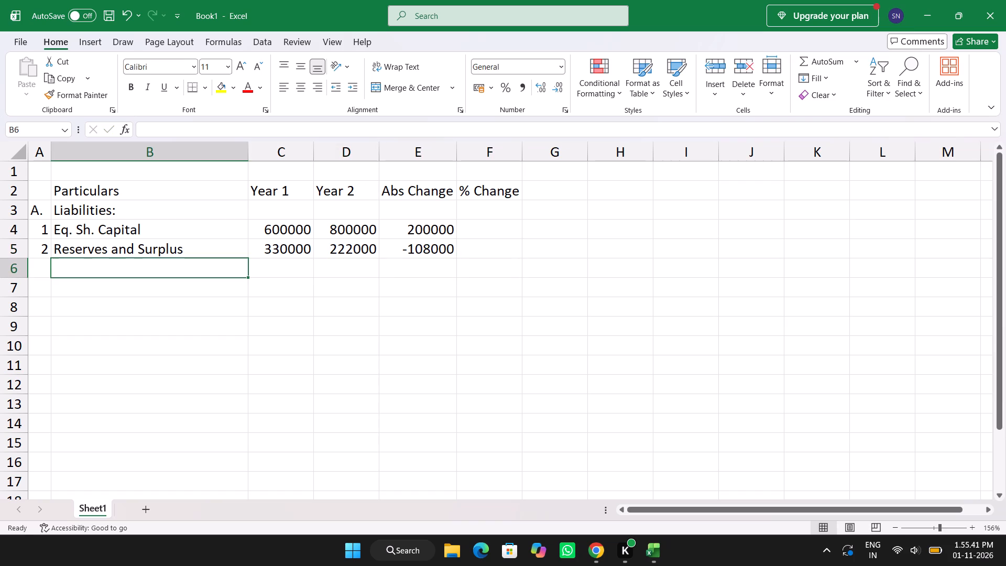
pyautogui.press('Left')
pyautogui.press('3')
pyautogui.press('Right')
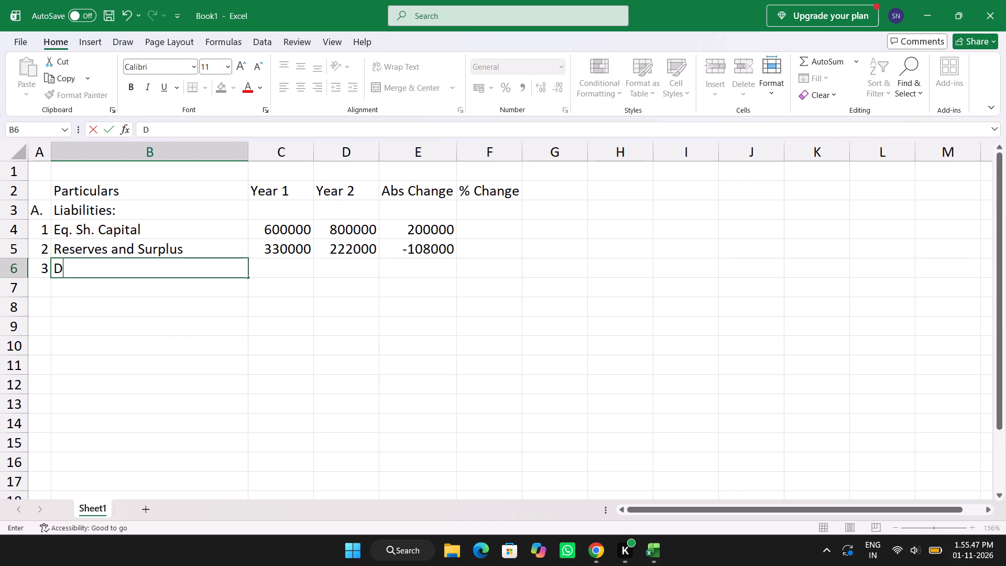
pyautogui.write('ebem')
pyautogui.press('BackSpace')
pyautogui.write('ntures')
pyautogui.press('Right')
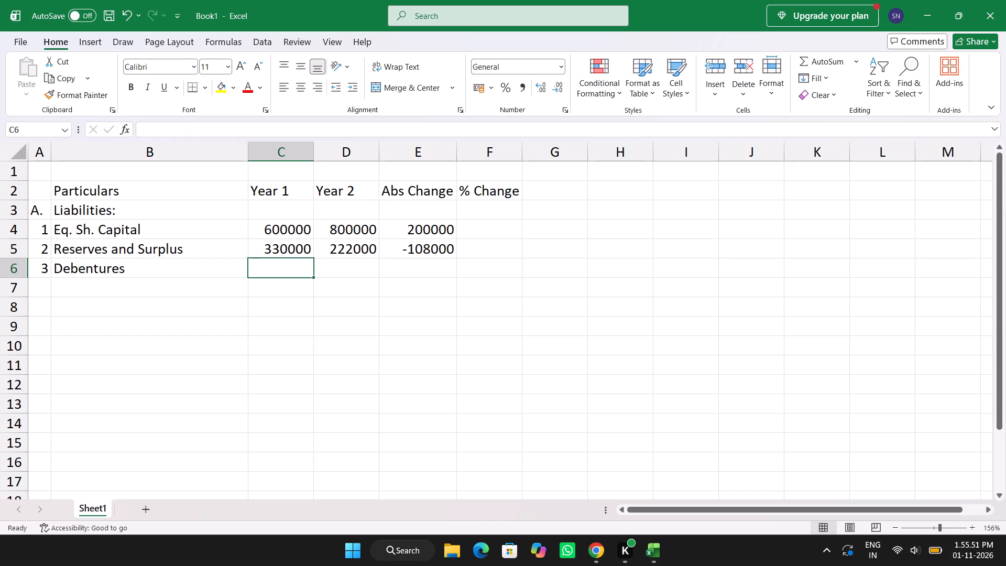
# Enter the Debentures figures: 200000 for Year 1, 300000 for Year 2 and 100000 for Abs Change.
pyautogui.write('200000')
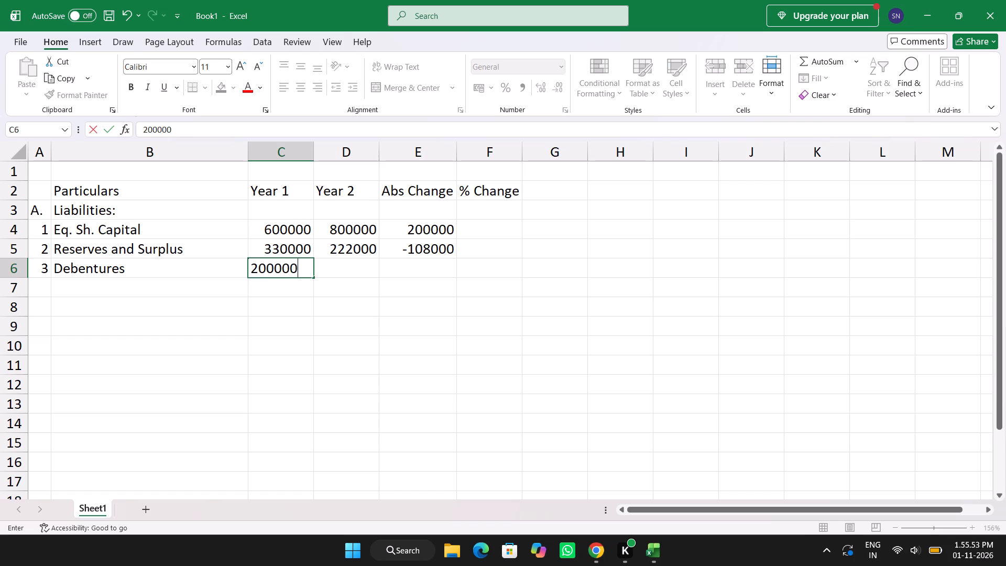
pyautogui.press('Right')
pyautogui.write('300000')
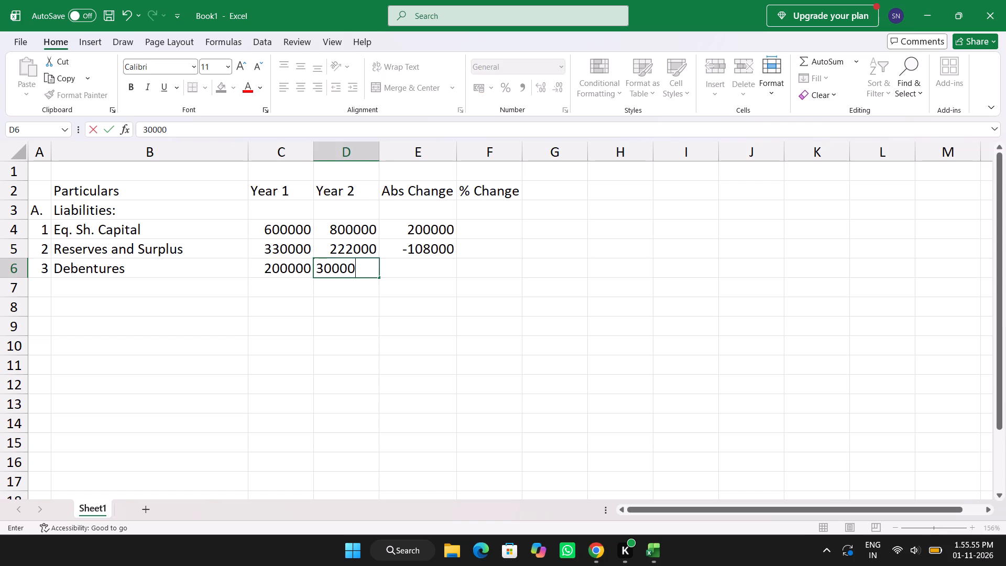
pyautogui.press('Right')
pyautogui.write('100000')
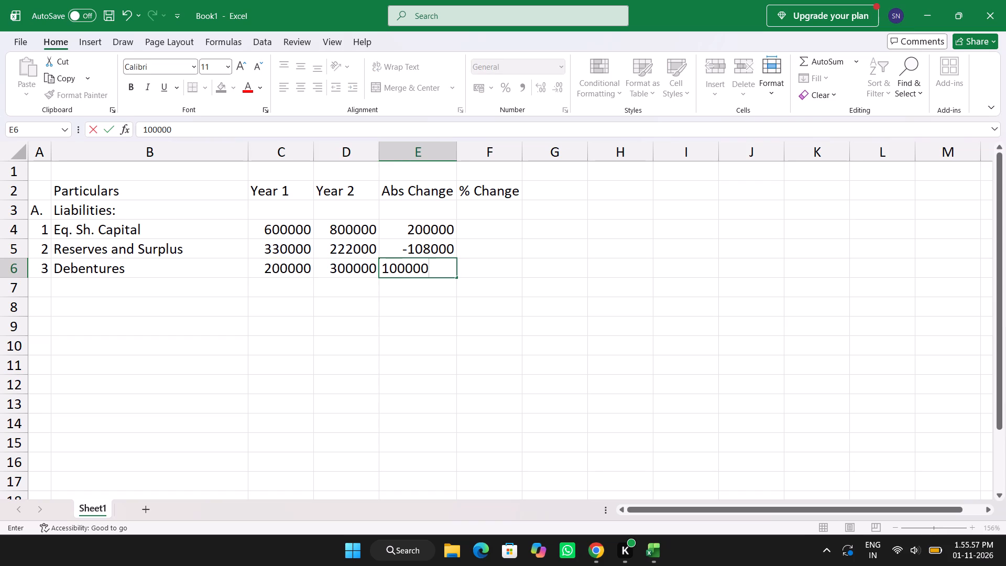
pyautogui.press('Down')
# Add liability item 4 in row 7, numbered in A7 and labelled "Long term loans" in B7.
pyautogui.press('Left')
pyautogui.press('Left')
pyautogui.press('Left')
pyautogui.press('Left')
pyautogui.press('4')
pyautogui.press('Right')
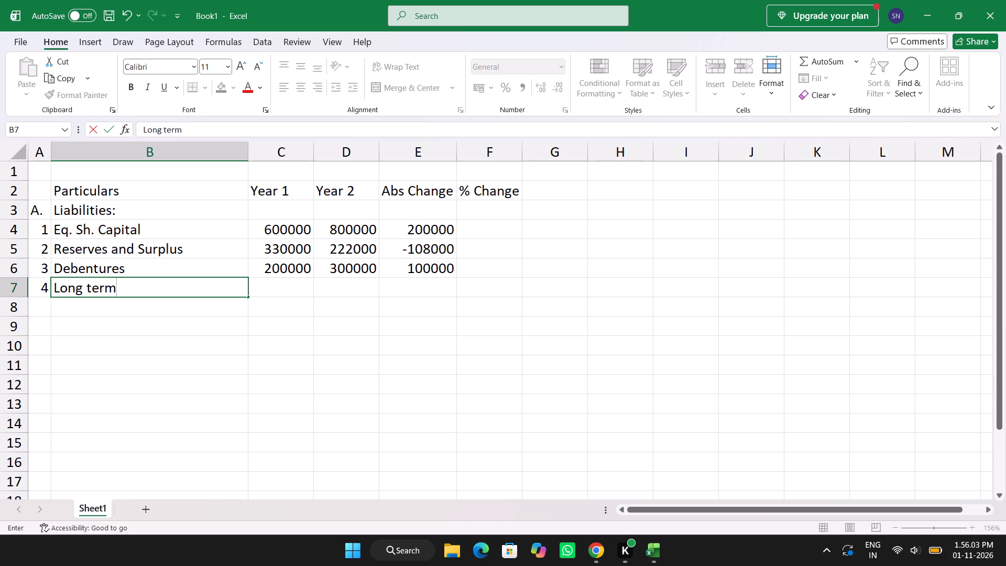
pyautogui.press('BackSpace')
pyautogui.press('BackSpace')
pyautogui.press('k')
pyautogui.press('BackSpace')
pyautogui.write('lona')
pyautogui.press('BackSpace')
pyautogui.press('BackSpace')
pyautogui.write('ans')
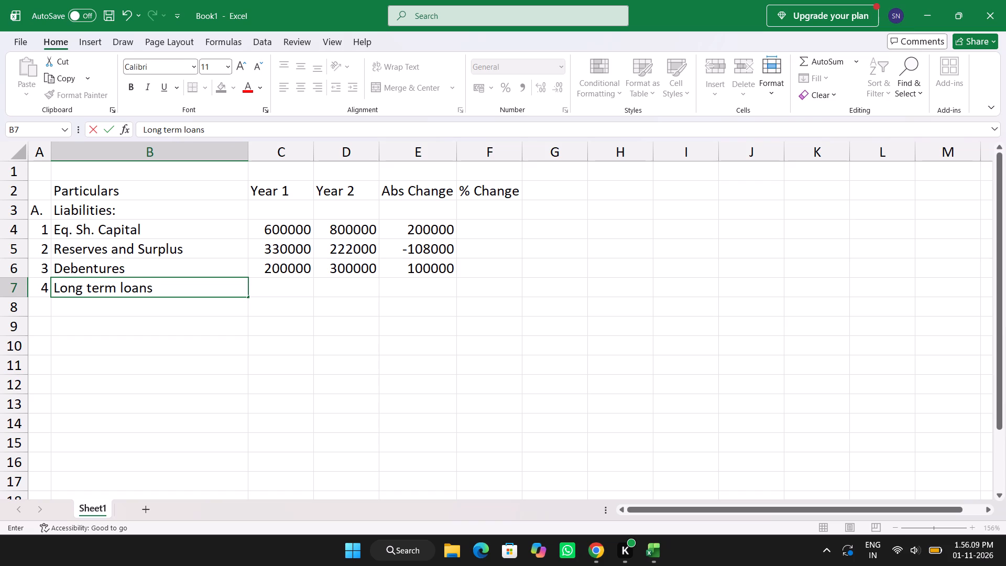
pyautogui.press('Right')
# Enter the Long term loans figures: 150000 for Year 1, 200000 for Year 2 and 50000 for Abs Change.
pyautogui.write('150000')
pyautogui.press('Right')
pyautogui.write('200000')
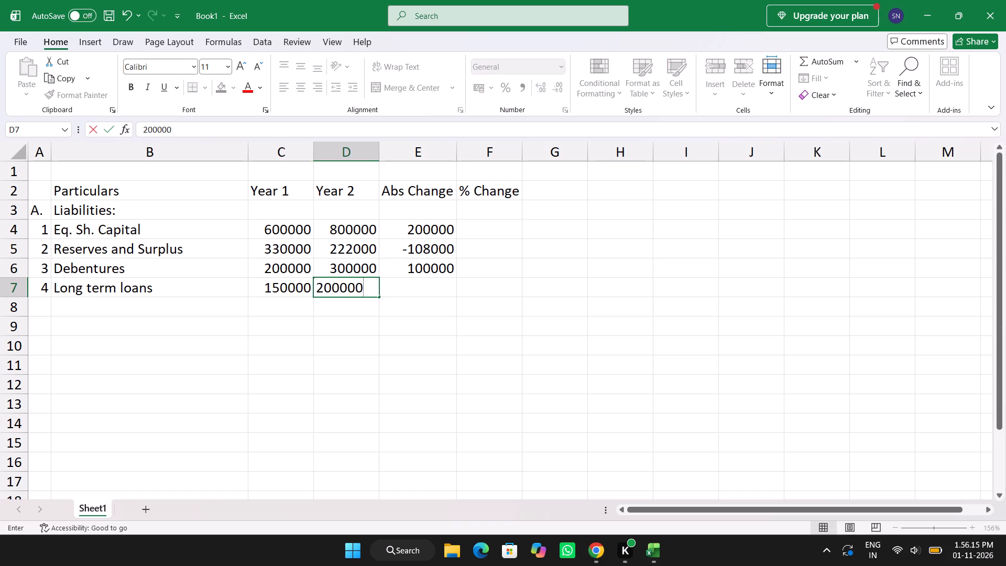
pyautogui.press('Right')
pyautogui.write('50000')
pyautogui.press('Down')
# Add liability item 5 in row 8, numbered in A8 and labelled "Bills Payables" in B8.
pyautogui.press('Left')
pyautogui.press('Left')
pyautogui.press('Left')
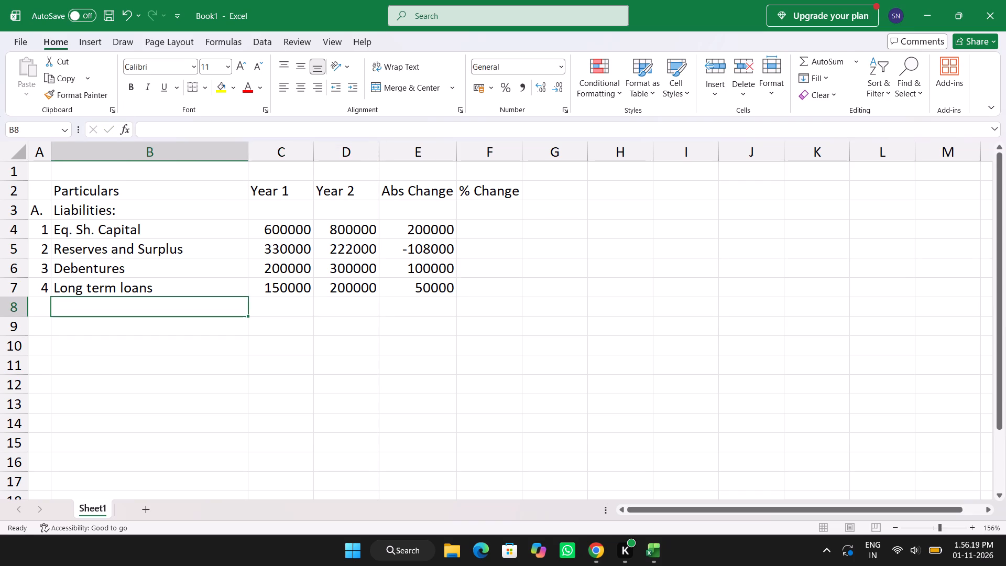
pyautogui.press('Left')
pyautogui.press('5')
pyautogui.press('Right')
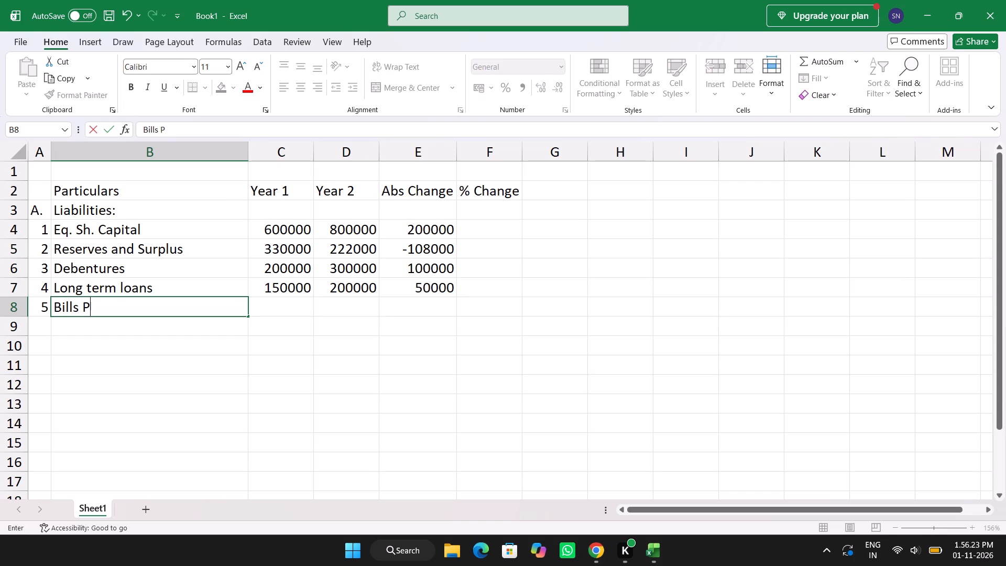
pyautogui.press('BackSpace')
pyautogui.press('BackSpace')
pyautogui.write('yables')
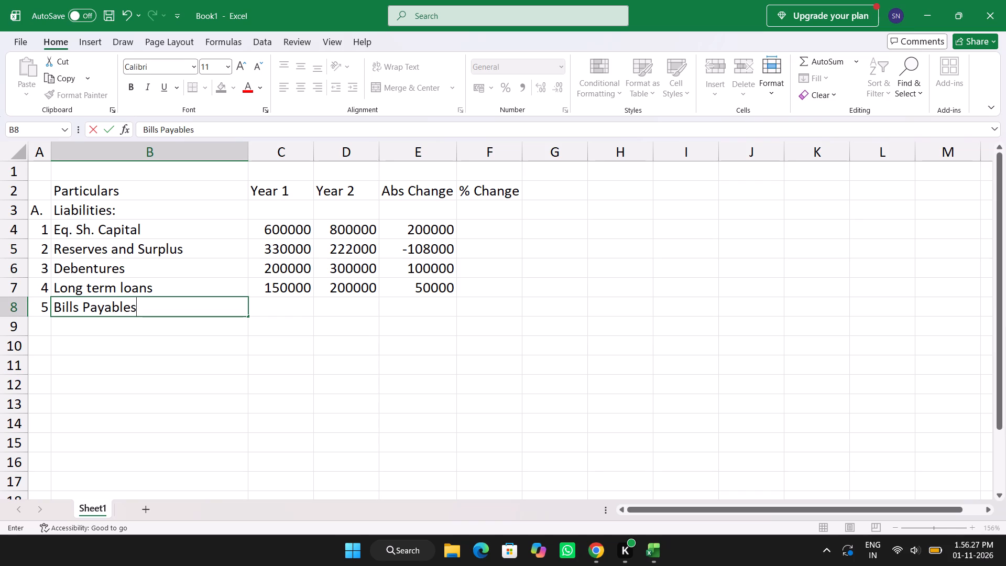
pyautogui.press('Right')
# Enter the Bills Payables figures: 50000 for Year 1, 45000 for Year 2 and (5000) for Abs Change.
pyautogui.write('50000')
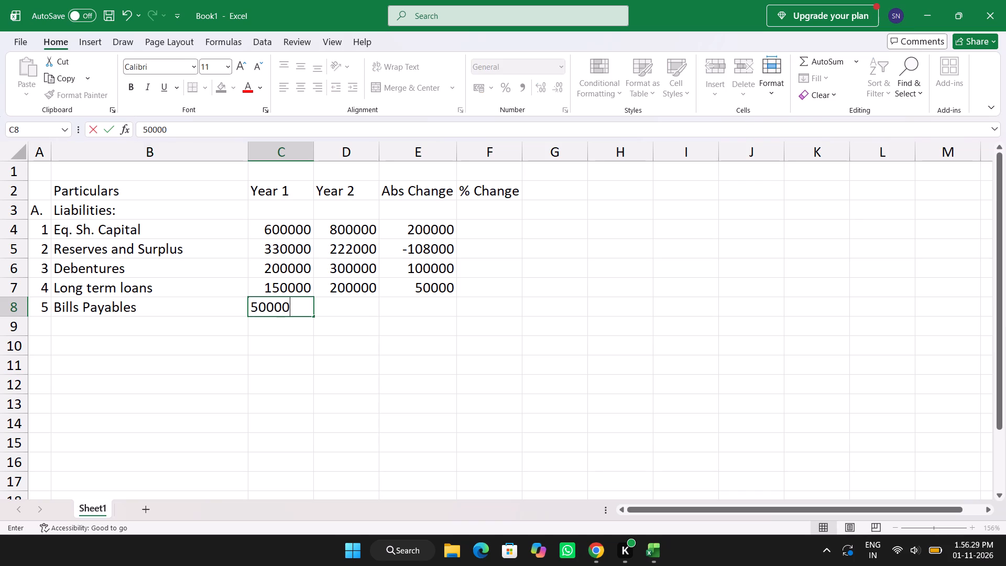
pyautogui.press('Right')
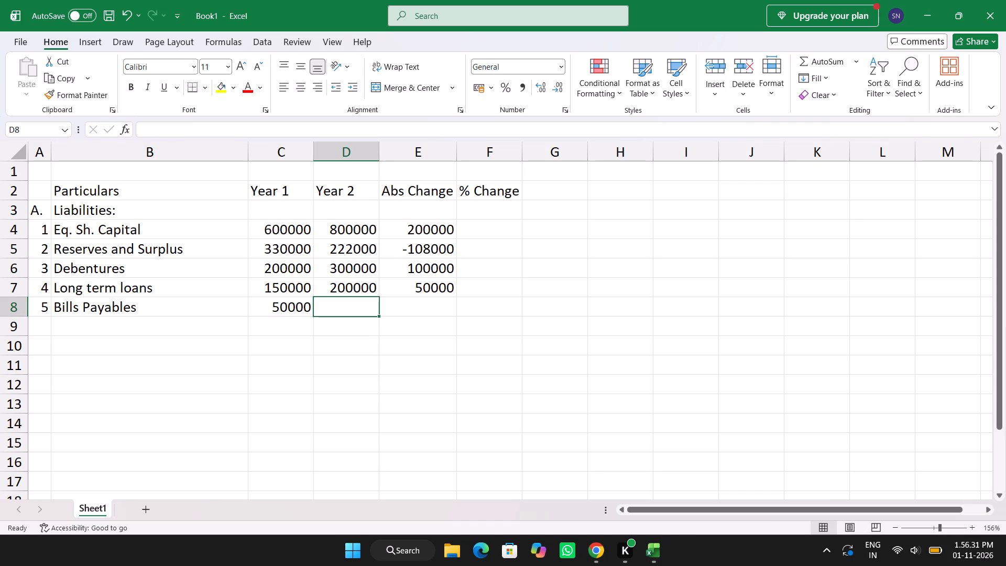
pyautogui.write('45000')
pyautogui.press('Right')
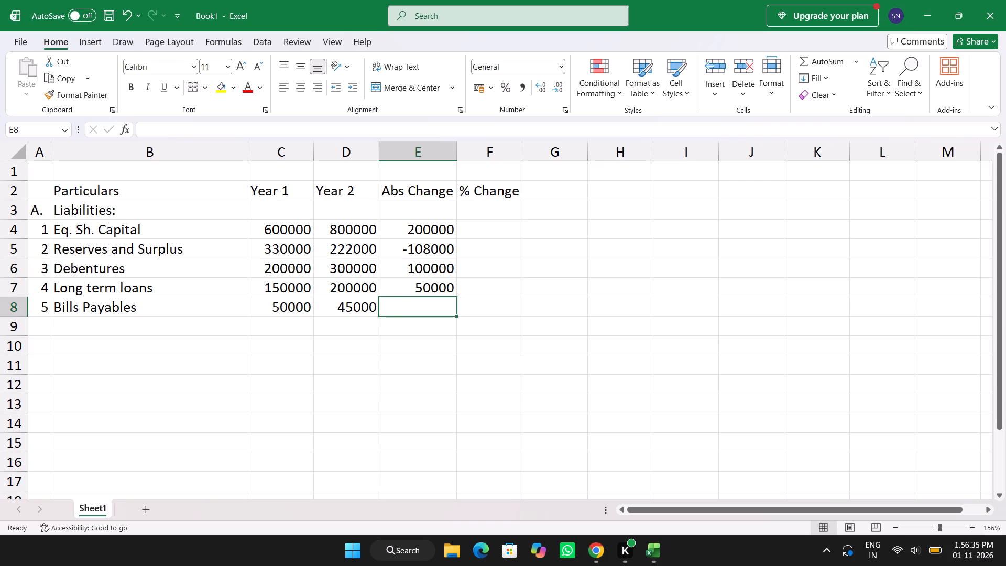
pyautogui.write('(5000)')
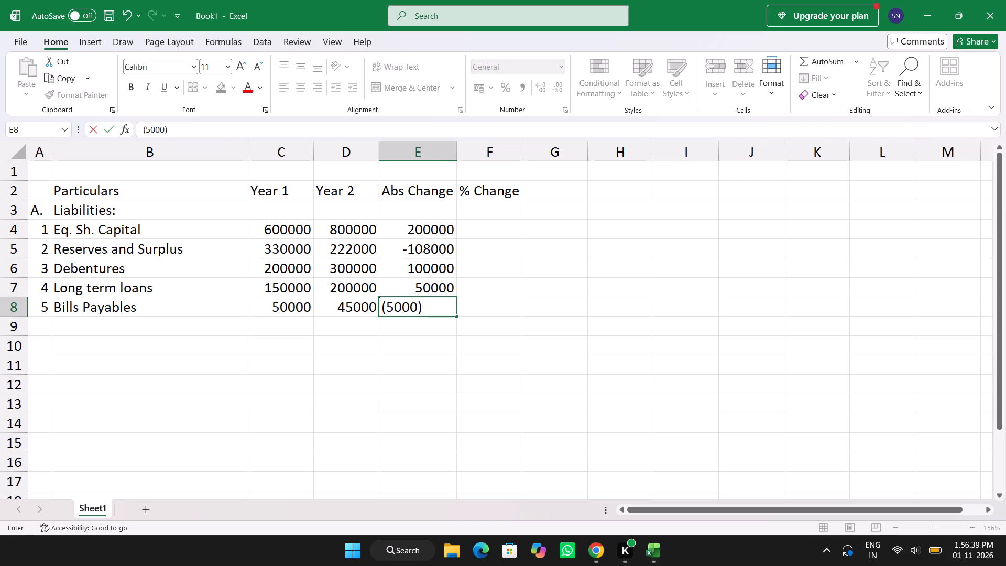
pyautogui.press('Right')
# Add liability item 6 in row 9, numbered in A9 and labelled "Sundry Creditors" in B9.
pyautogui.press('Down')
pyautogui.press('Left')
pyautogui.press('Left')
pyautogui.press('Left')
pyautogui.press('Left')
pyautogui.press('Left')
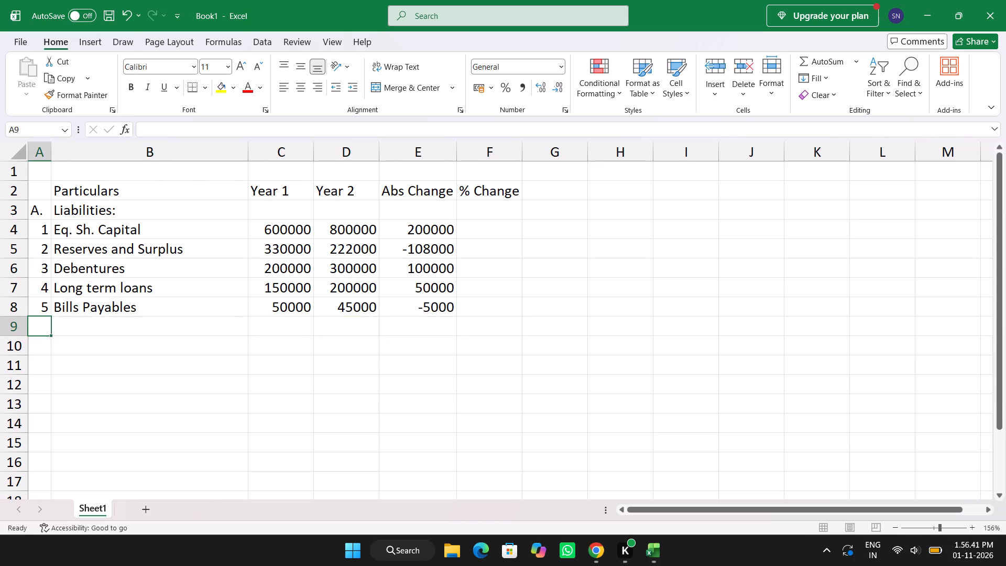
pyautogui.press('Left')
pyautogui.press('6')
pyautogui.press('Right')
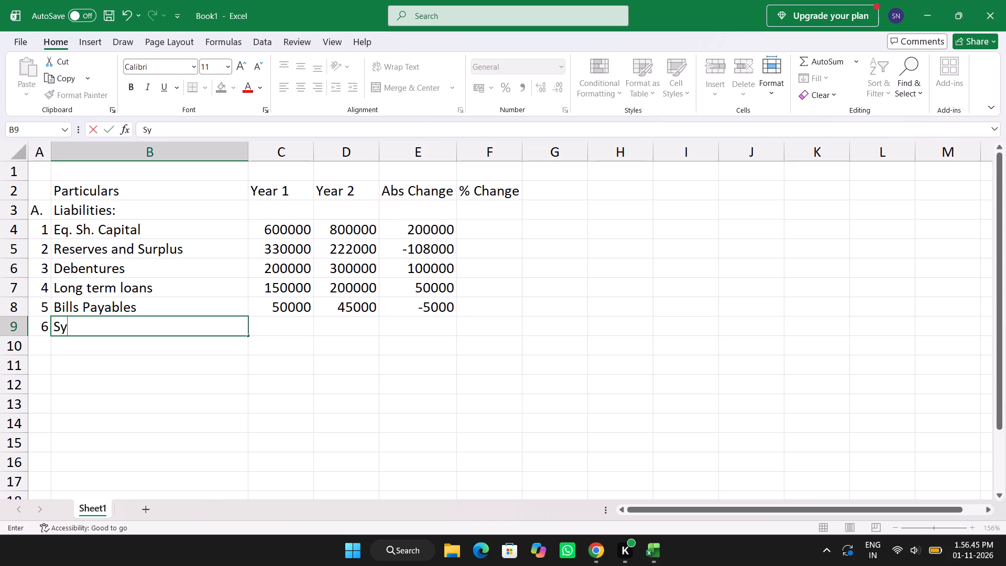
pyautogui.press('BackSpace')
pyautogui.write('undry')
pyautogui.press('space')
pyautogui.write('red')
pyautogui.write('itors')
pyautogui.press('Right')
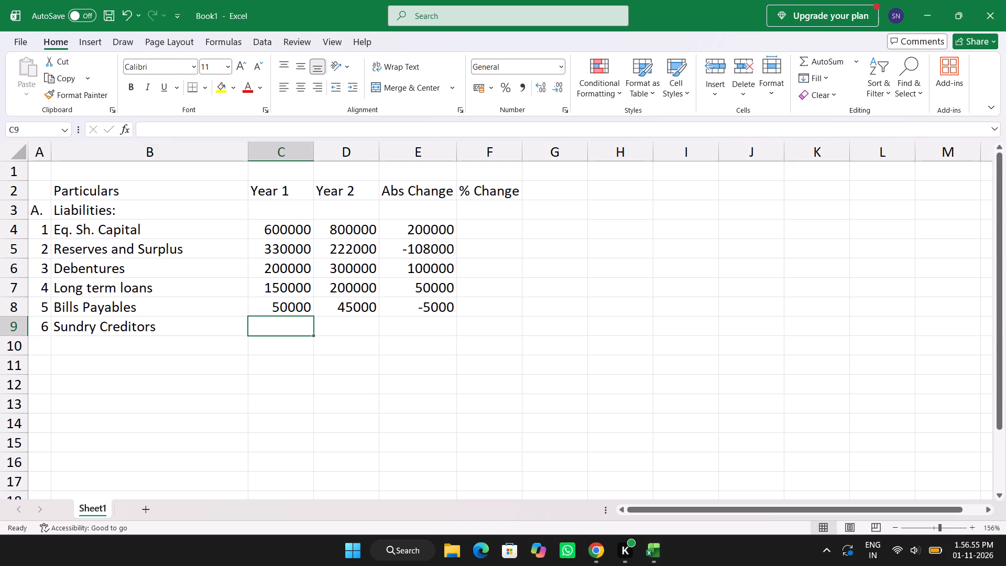
# Enter the Sundry Creditors figures: 100000 for Year 1, 120000 for Year 2 and 20000 for Abs Change.
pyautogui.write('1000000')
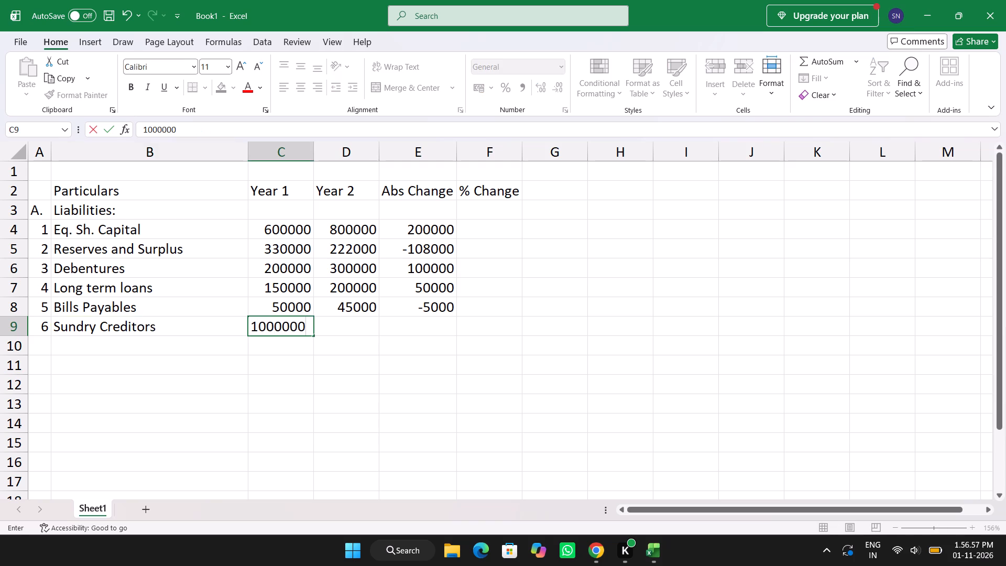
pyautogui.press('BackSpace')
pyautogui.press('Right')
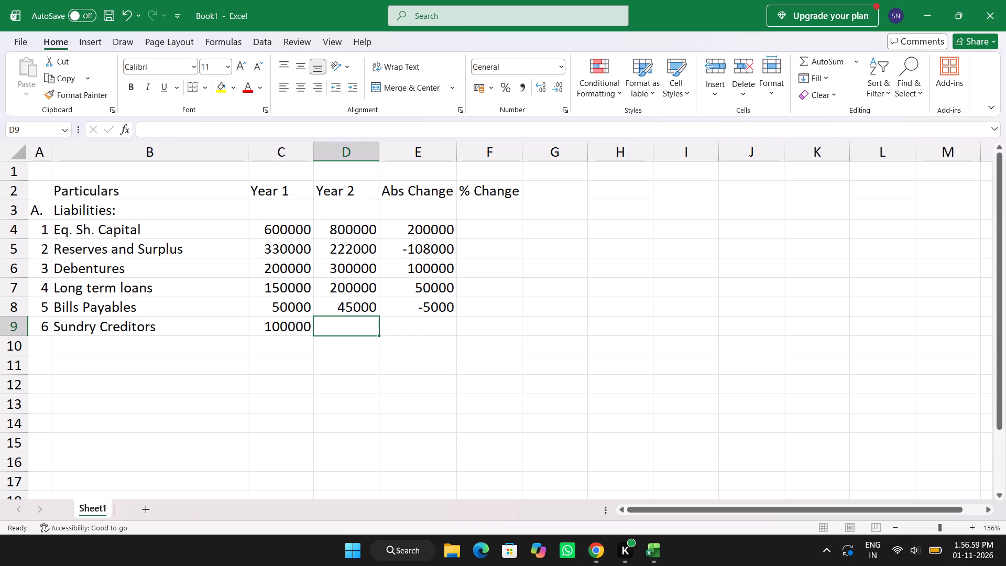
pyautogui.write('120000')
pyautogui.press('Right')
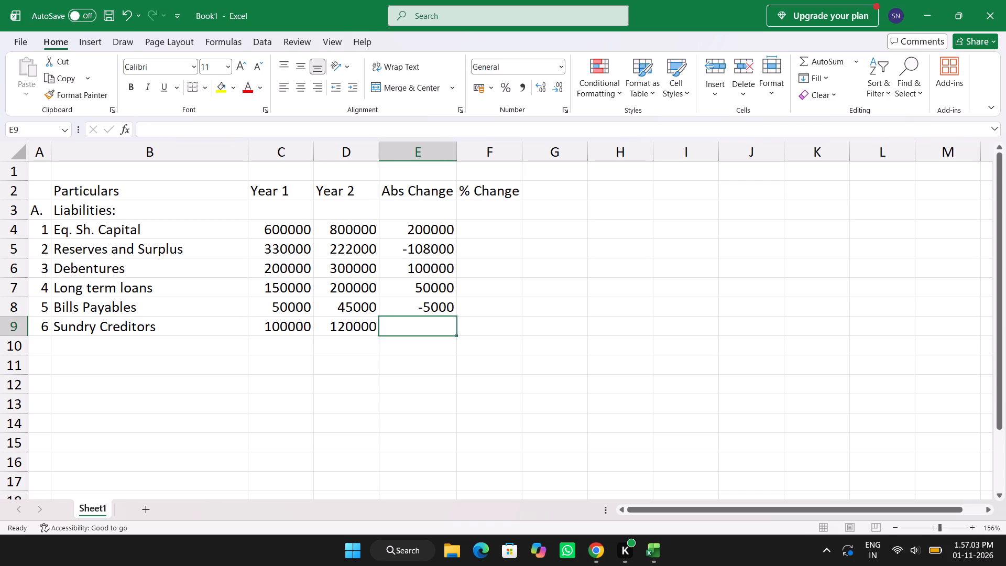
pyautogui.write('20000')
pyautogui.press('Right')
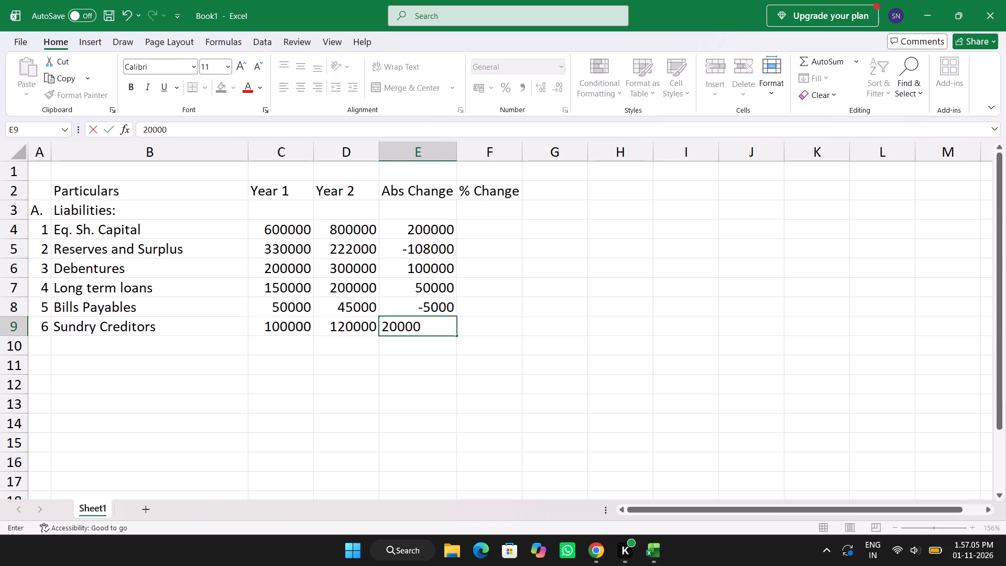
# Add liability item 7 in row 10, numbered in A10 and labelled "Other Current Liab." in B10.
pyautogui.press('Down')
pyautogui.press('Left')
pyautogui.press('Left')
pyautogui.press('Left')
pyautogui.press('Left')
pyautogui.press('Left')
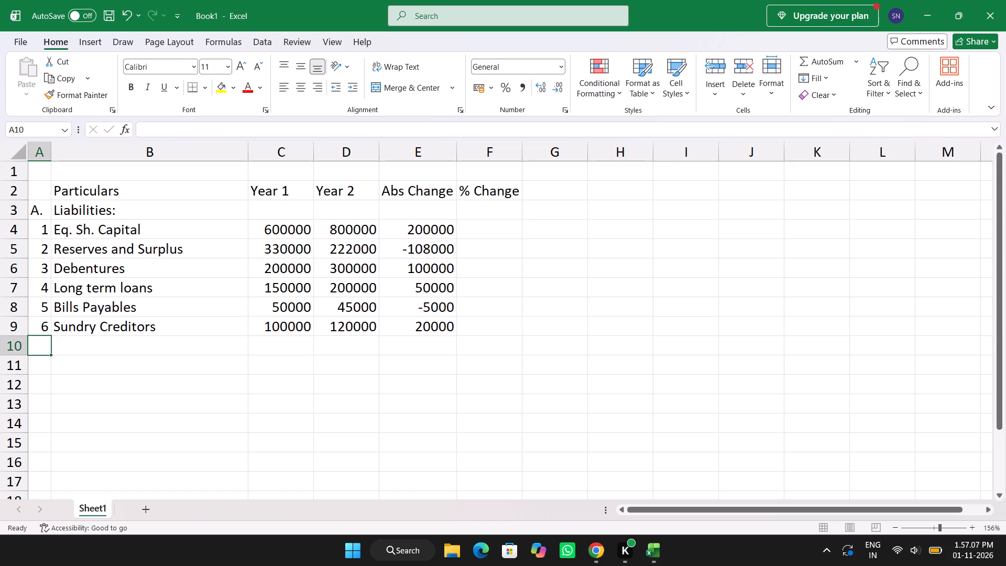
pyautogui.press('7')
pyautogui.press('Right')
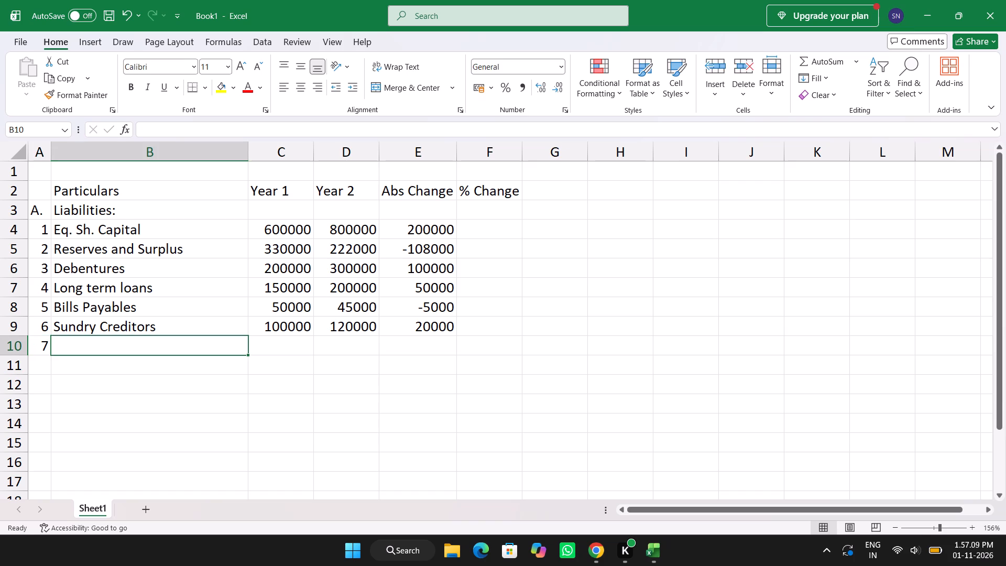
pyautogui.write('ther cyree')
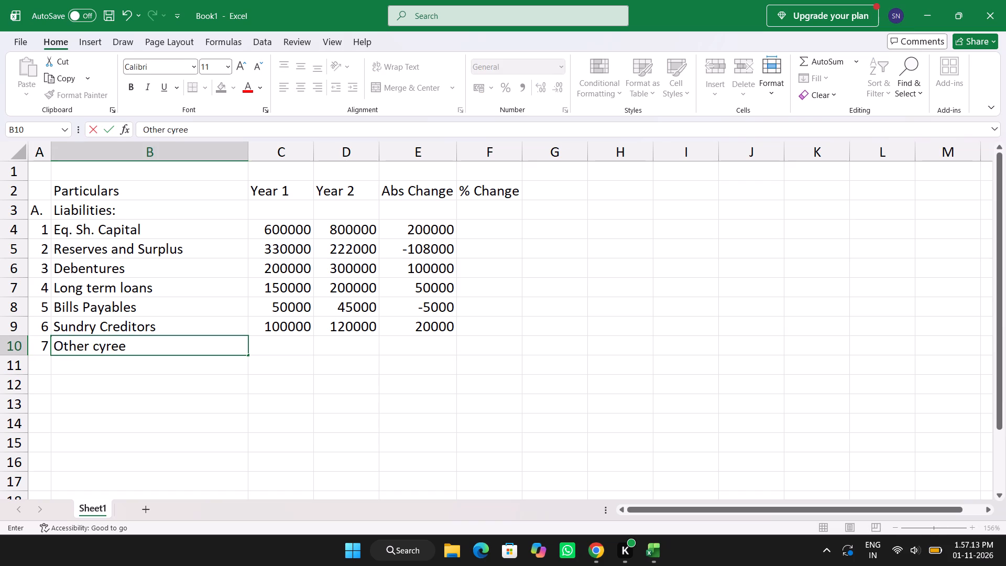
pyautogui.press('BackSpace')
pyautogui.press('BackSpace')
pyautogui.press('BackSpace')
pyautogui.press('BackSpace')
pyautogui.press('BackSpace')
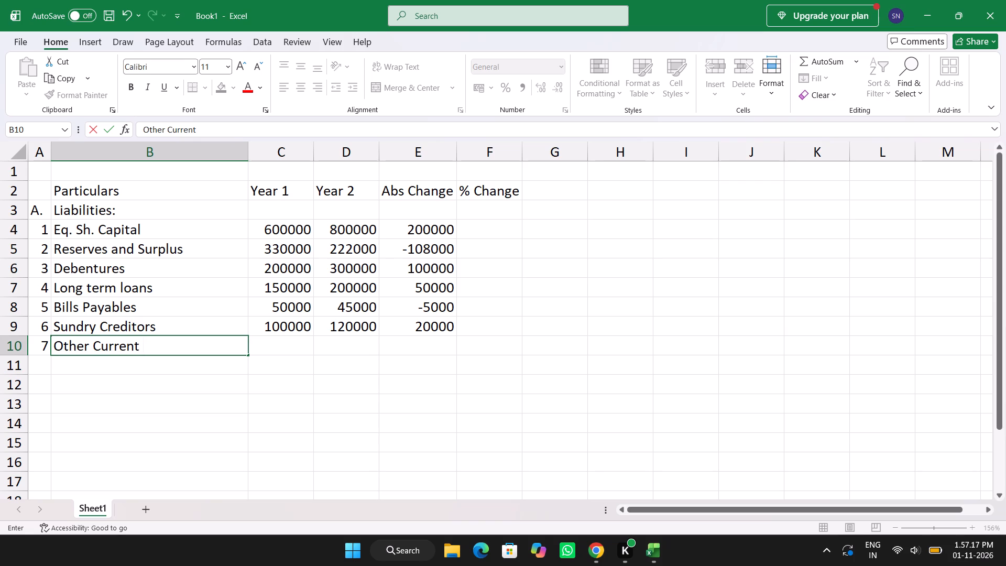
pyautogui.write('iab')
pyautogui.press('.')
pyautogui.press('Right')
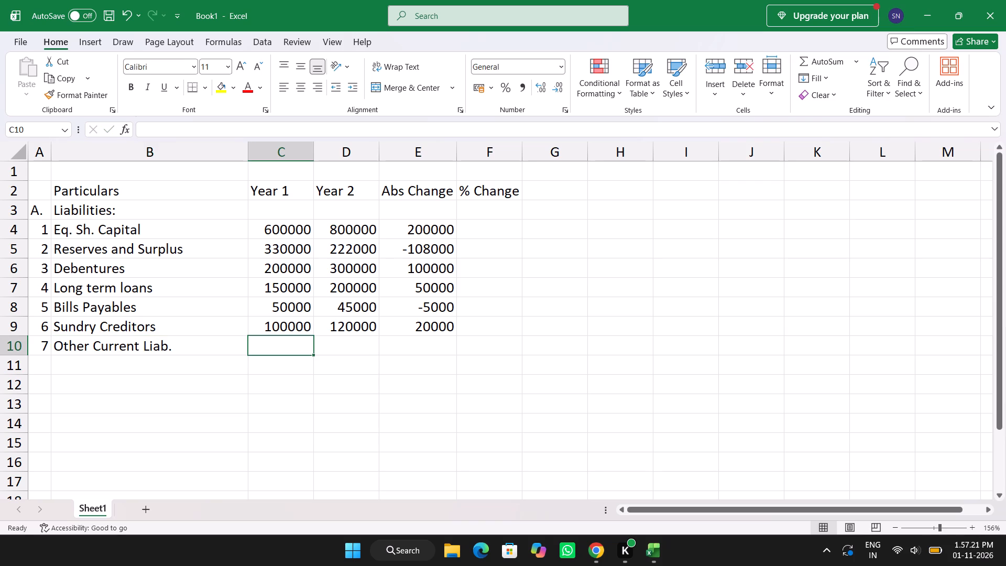
# Enter the Other Current Liab. figures: 5000 for Year 1, 10000 for Year 2 and 5000 for Abs Change.
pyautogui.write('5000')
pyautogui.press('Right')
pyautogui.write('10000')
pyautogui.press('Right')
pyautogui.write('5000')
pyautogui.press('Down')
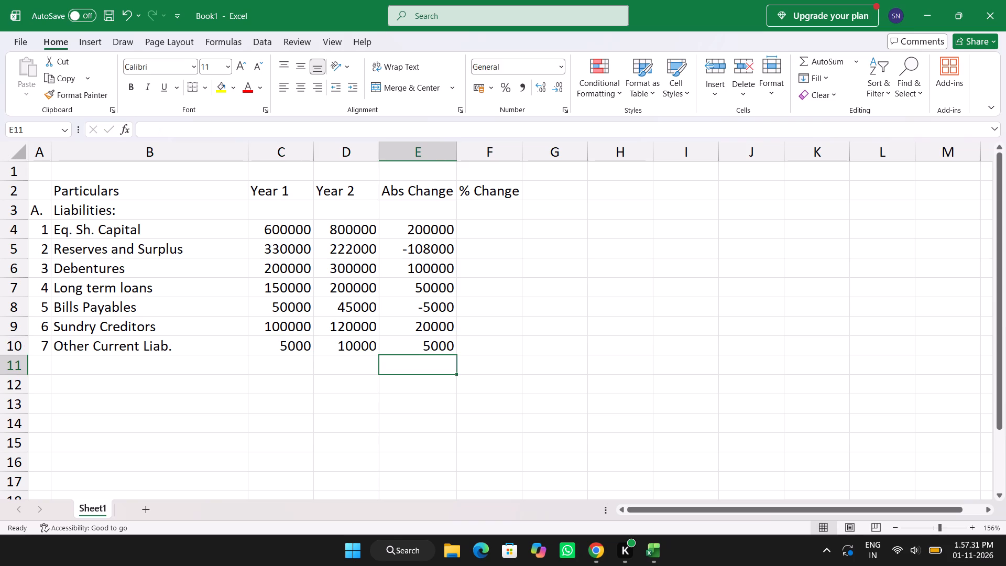
# Label the row below the last liability item "Total" in cell B11.
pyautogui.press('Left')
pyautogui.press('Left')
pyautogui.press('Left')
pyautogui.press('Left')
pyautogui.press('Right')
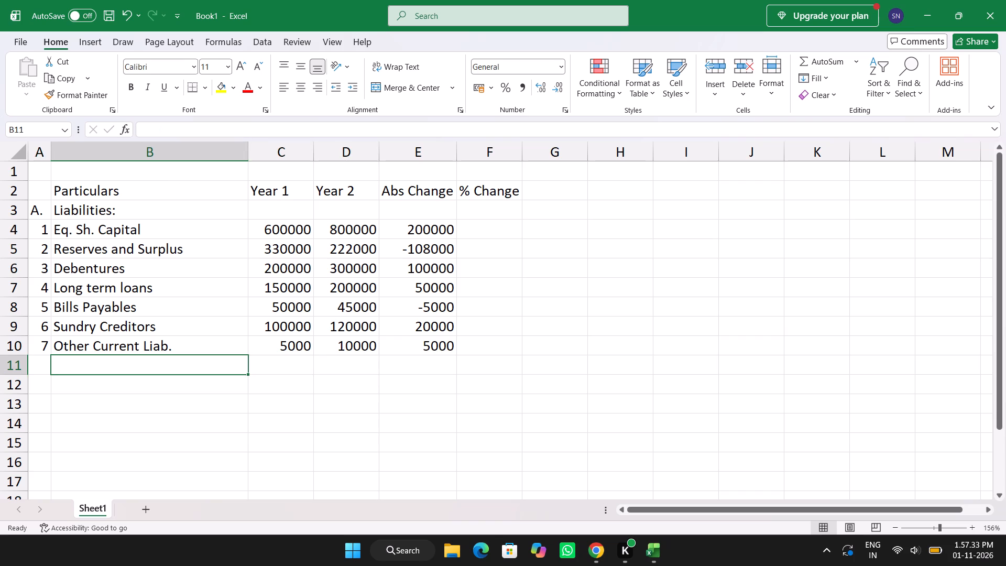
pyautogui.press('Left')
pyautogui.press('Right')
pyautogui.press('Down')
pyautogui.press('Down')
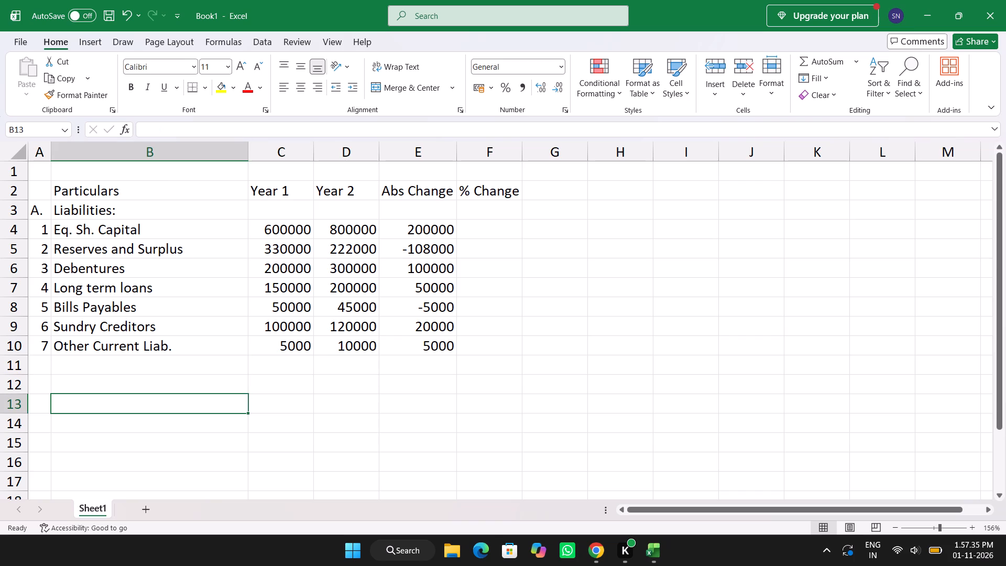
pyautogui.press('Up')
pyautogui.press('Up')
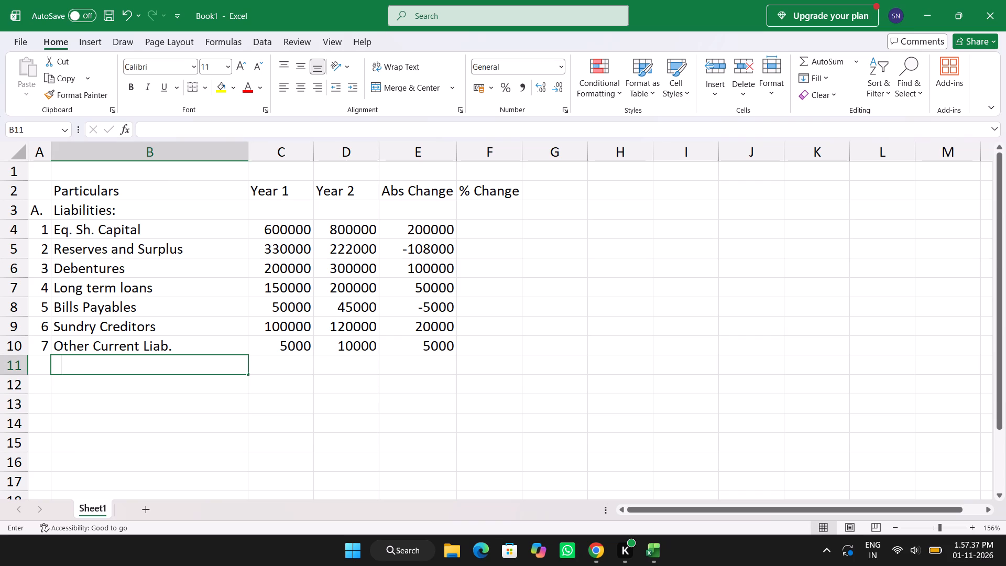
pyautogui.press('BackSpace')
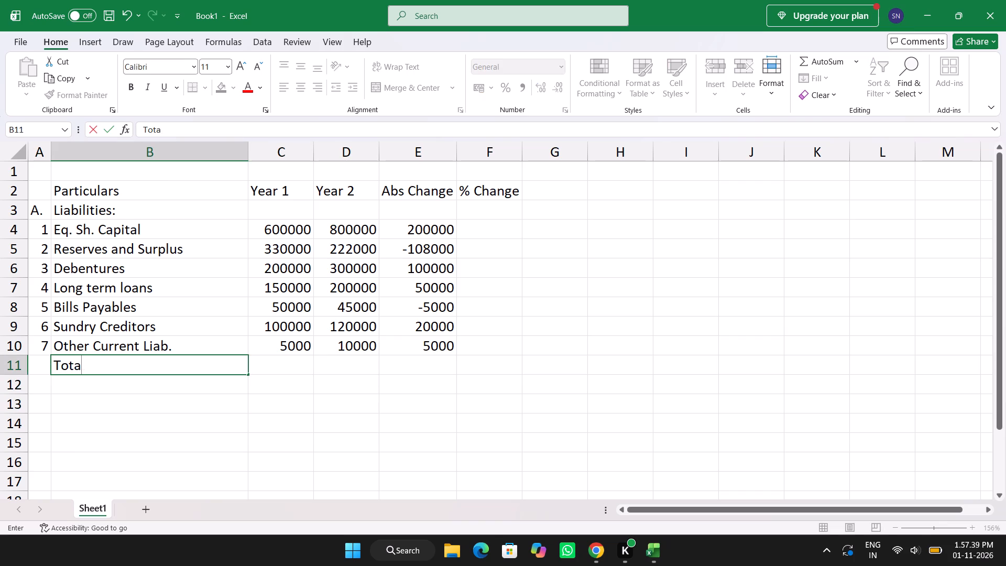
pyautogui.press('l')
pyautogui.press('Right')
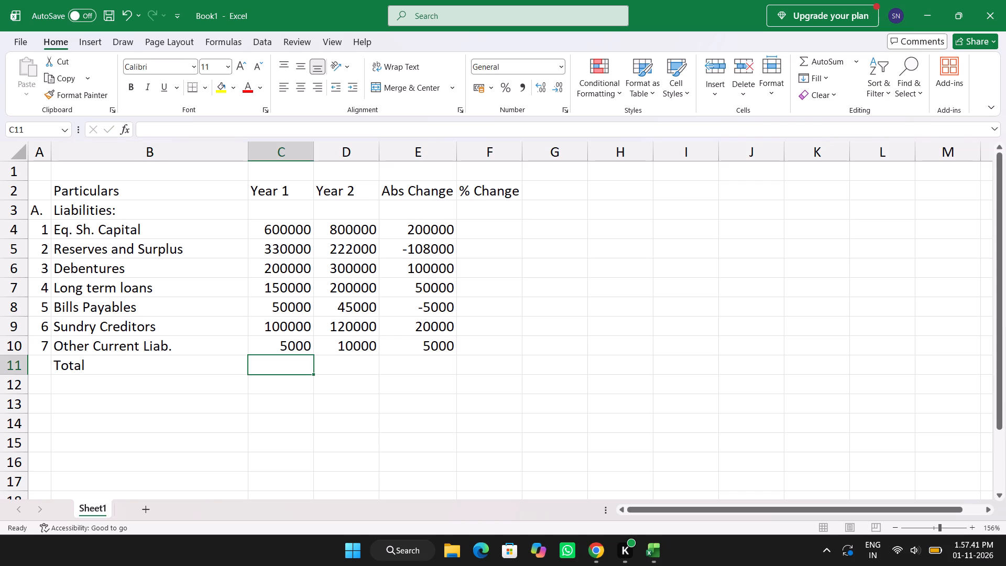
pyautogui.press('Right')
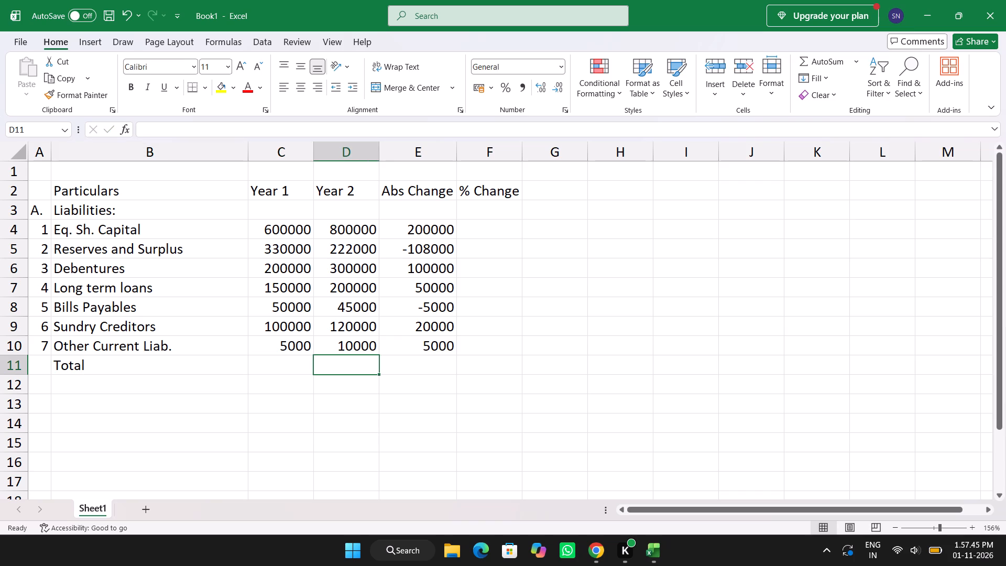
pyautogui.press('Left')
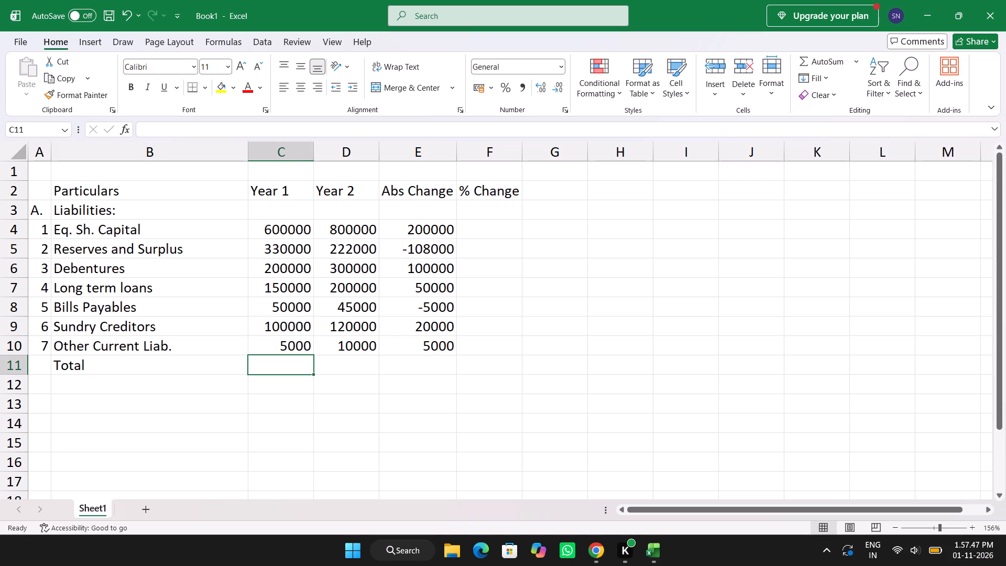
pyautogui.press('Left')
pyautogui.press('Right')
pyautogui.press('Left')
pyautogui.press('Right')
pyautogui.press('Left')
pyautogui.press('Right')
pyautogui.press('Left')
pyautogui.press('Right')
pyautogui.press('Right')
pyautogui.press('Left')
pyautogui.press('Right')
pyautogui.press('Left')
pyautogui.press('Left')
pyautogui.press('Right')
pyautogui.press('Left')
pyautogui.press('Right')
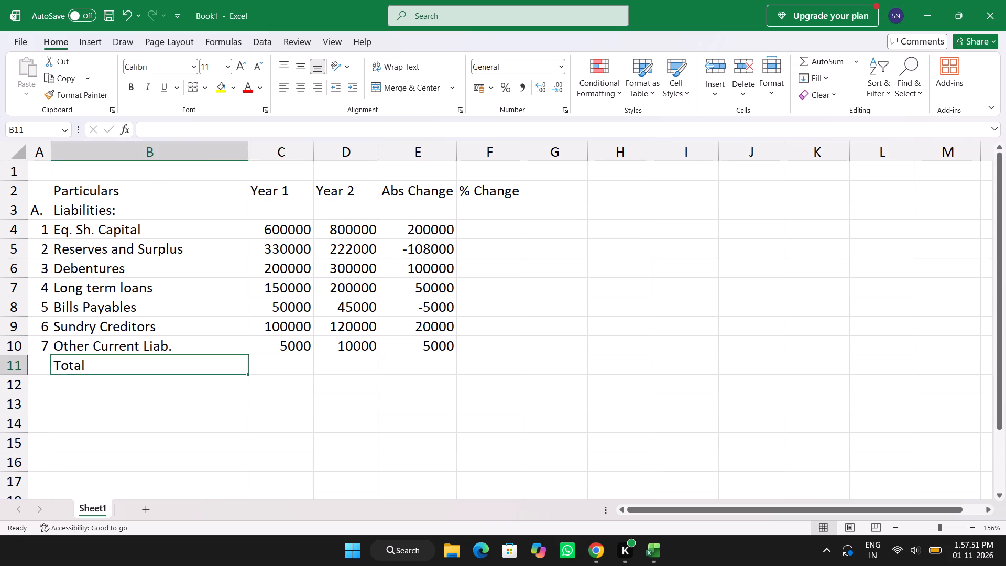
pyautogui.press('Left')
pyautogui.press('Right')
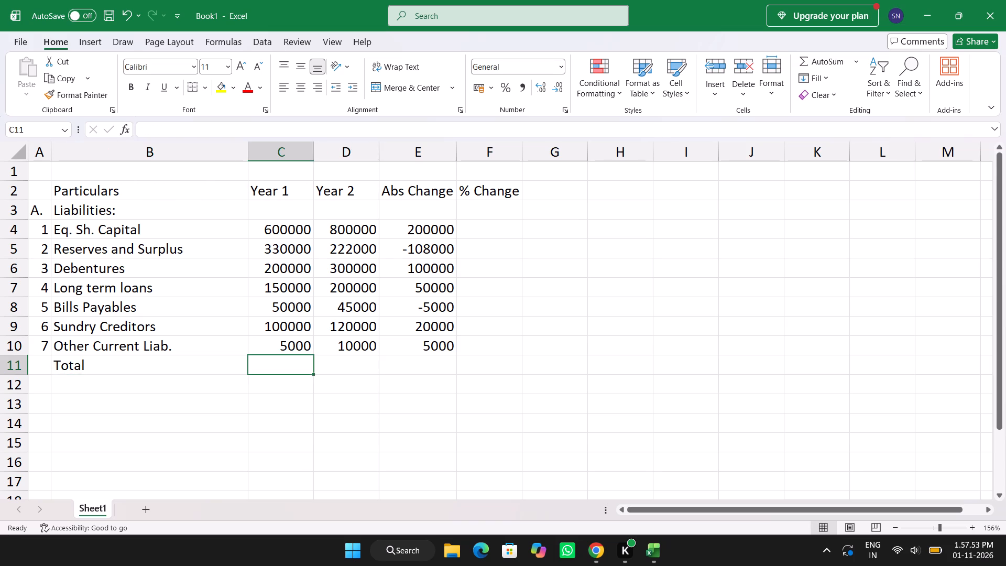
# Enter the liabilities totals in row 11: 1435000 for Year 1, 1697000 for Year 2 and 262000 for Abs Change.
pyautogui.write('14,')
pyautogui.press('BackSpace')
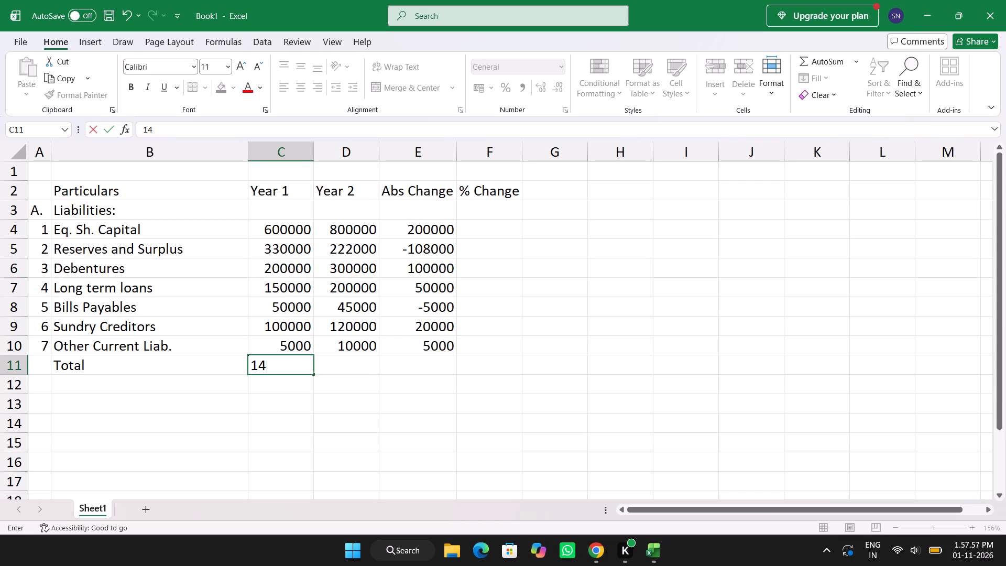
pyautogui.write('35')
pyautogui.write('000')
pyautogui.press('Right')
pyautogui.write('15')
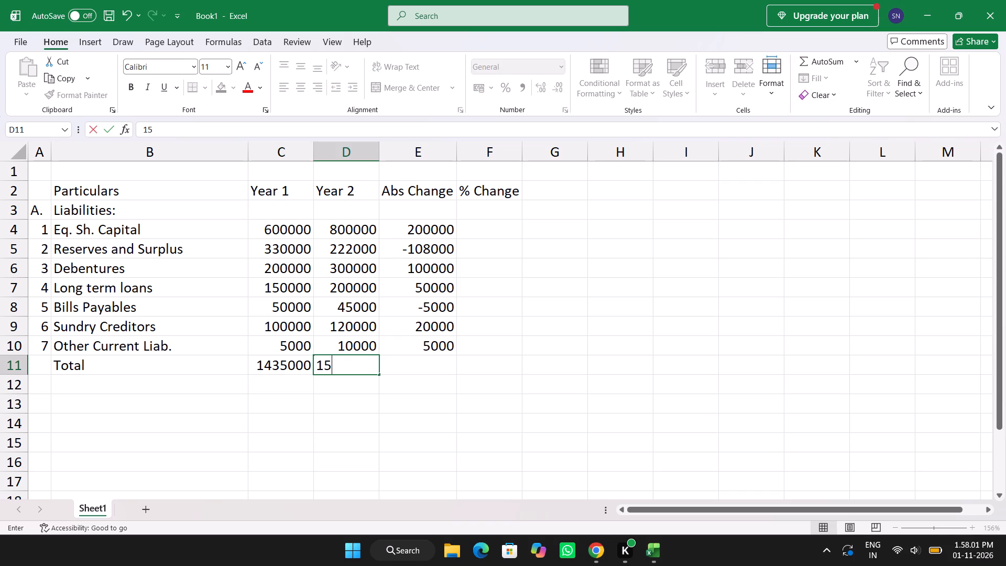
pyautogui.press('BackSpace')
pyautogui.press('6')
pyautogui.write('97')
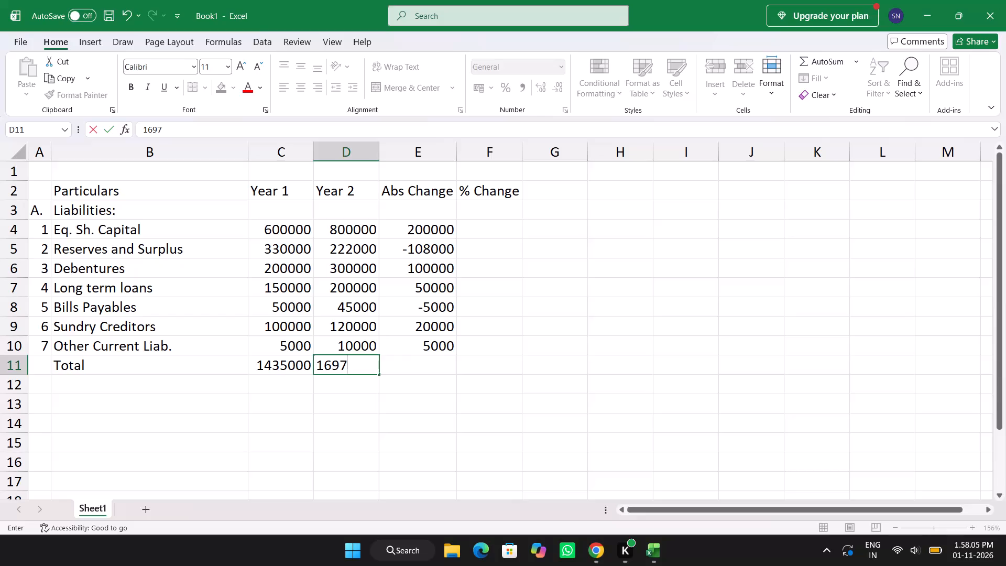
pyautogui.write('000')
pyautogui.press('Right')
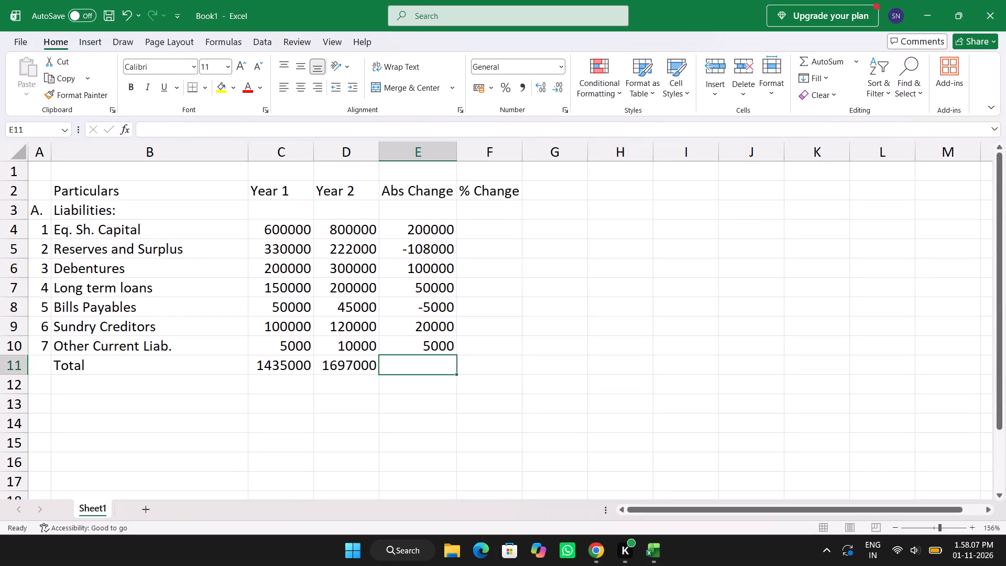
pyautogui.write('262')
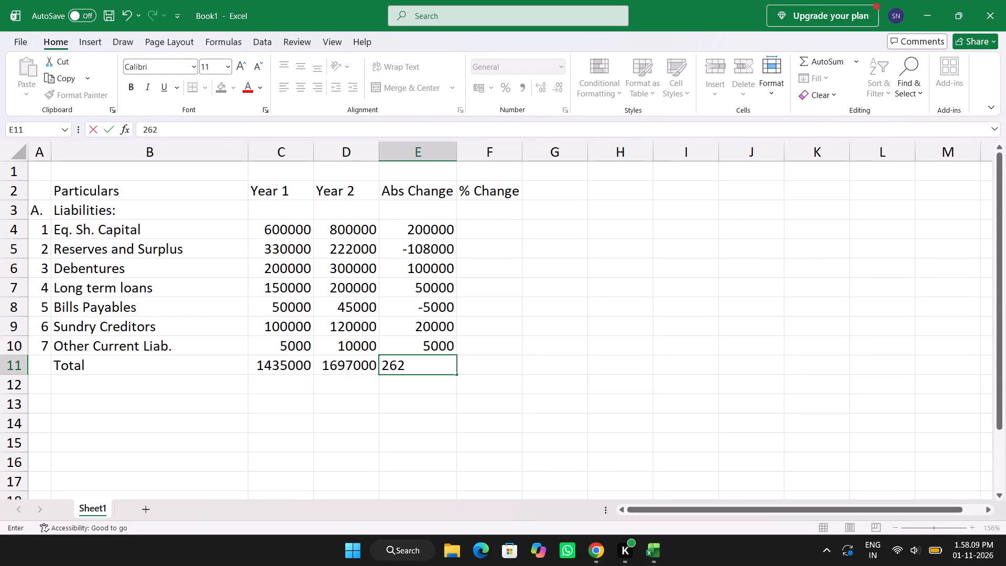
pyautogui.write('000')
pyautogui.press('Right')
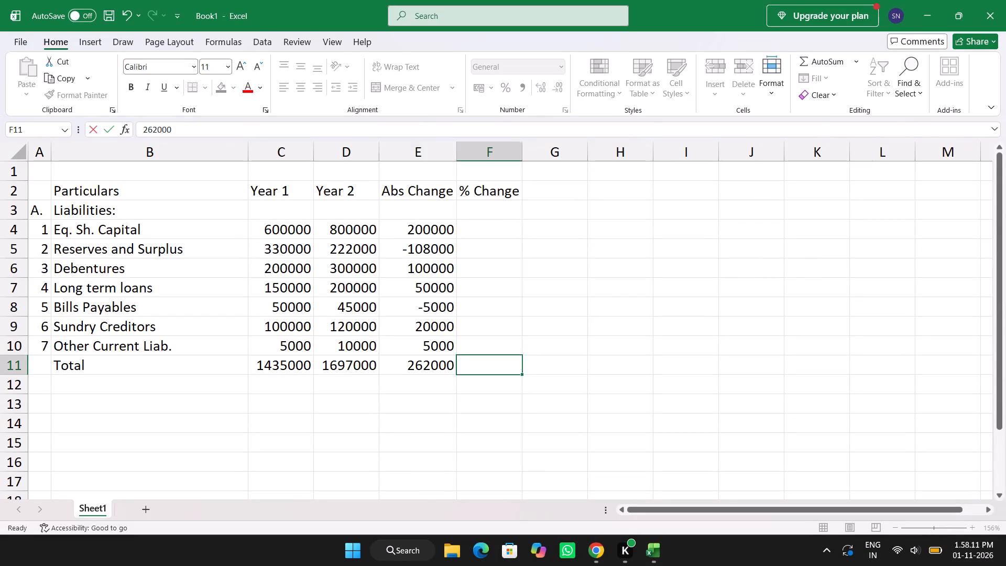
# Start section B in row 13, with "B." in A13 and the heading "Assests" in B13.
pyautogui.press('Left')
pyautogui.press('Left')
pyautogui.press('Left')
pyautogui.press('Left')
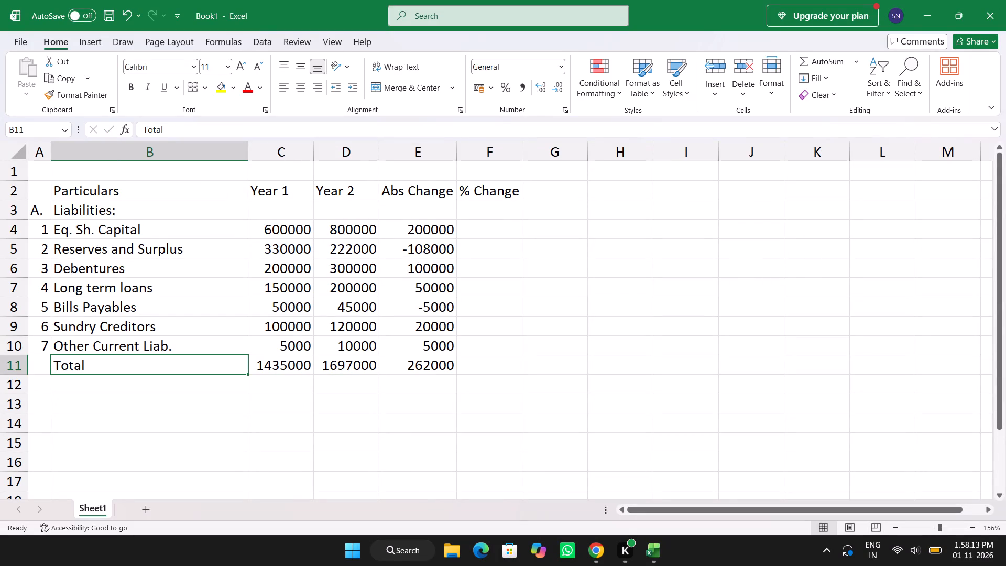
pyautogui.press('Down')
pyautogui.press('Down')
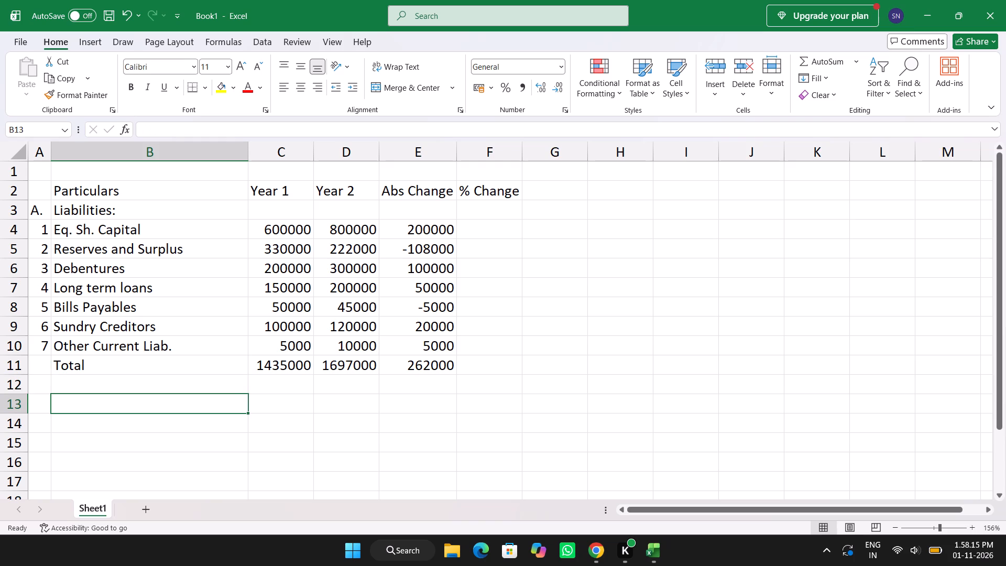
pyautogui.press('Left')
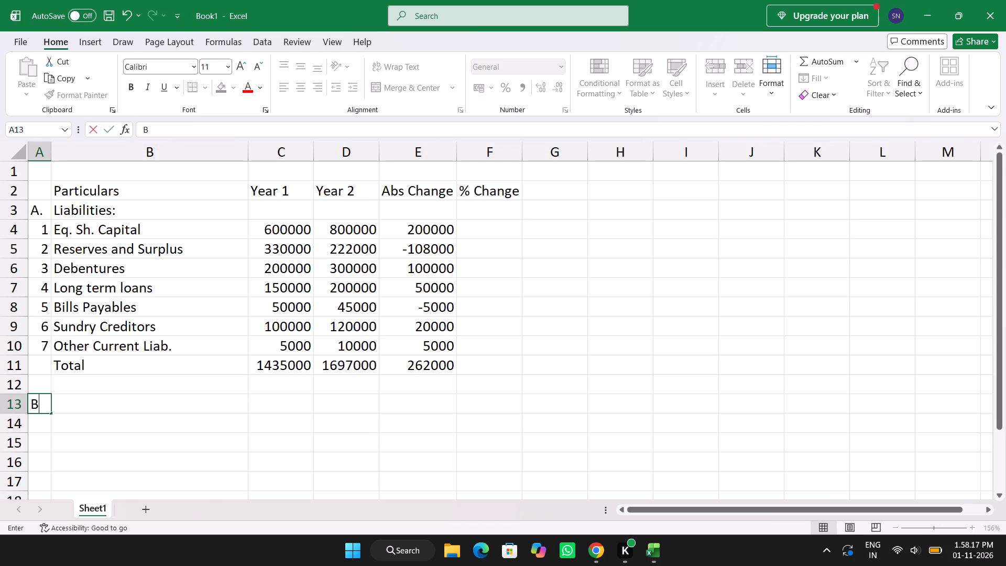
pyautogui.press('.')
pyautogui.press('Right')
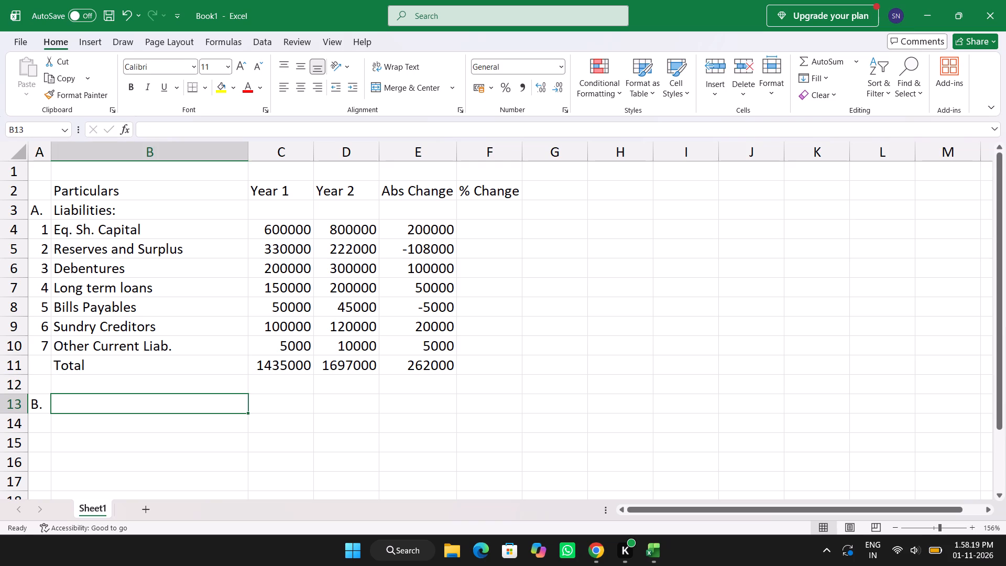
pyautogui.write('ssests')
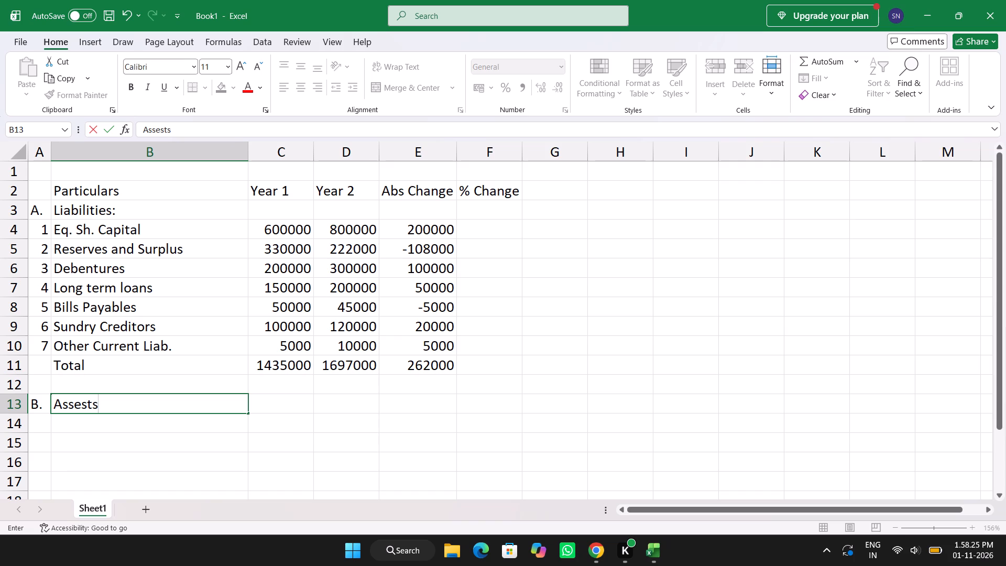
pyautogui.scroll(-1, 374, 244)
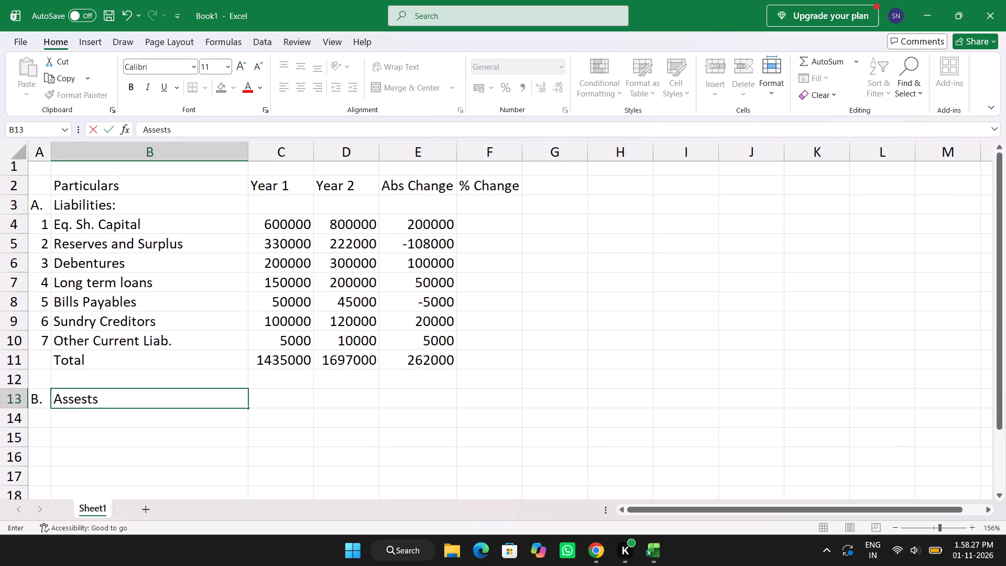
pyautogui.scroll(-1, 374, 244)
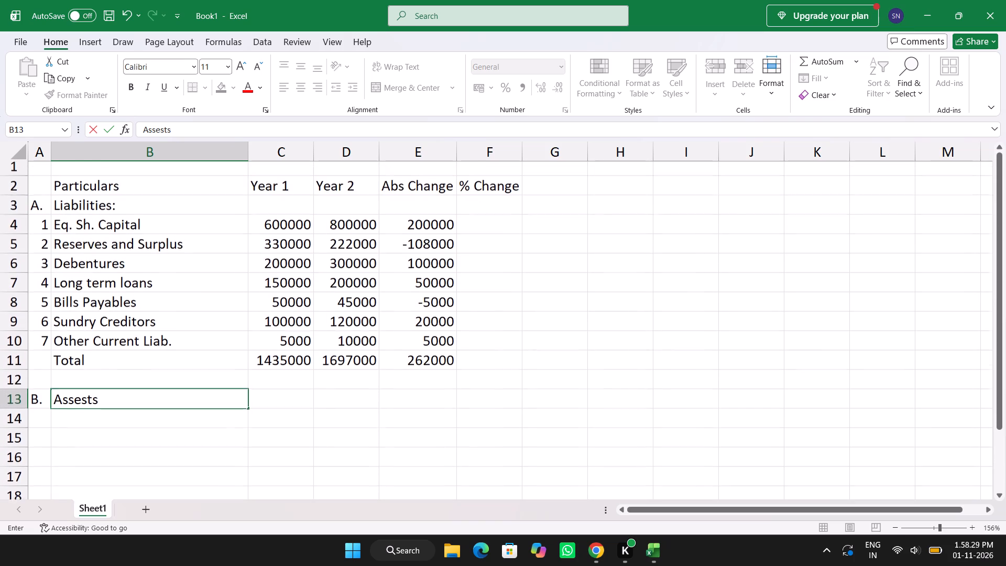
pyautogui.scroll(-1, 374, 244)
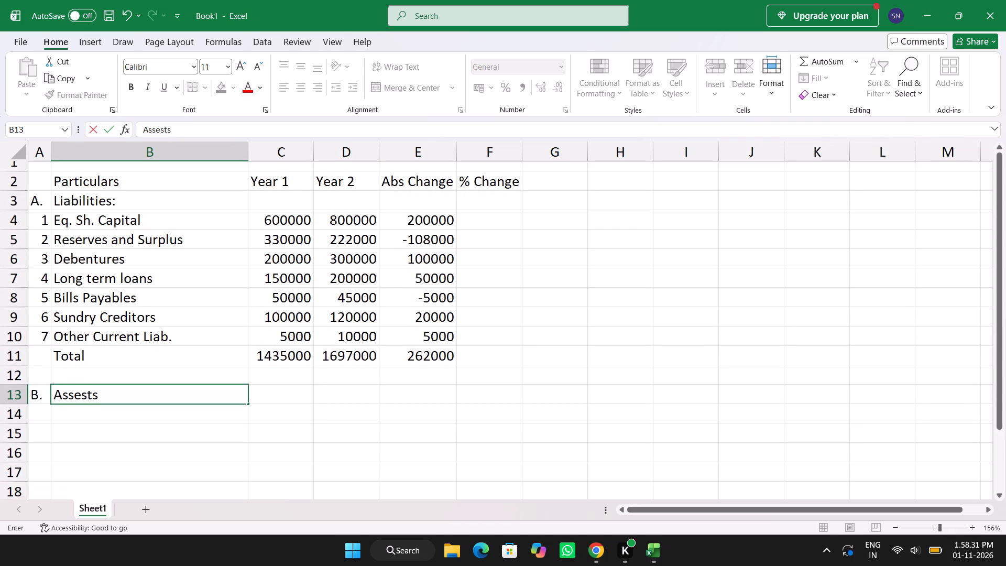
pyautogui.scroll(-1, 374, 244)
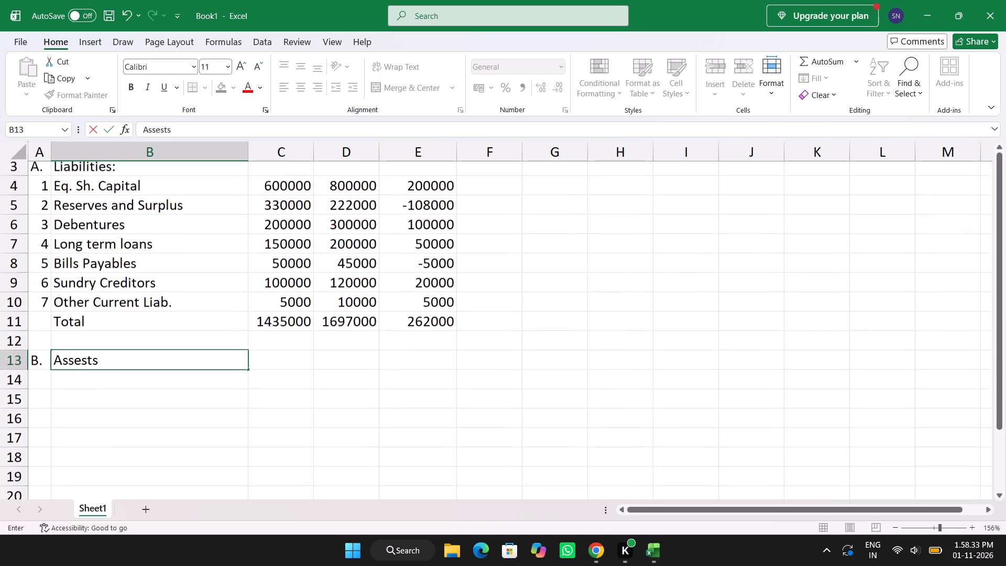
pyautogui.scroll(-1, 374, 244)
pyautogui.press('Down')
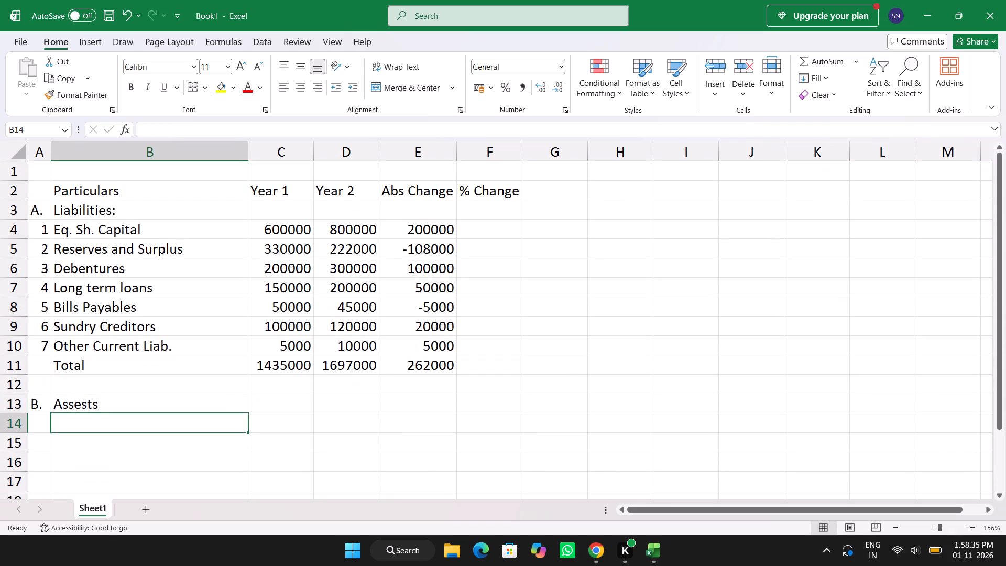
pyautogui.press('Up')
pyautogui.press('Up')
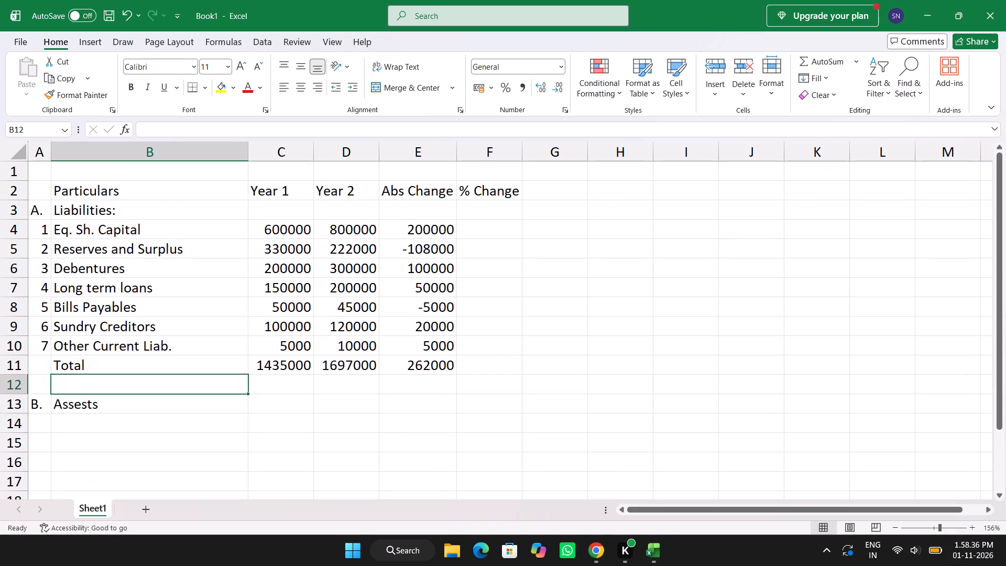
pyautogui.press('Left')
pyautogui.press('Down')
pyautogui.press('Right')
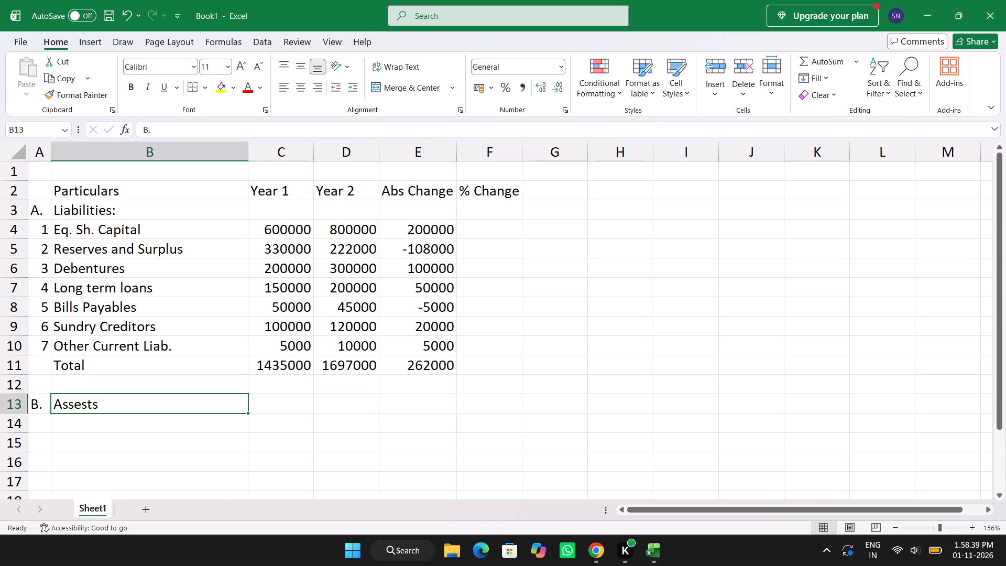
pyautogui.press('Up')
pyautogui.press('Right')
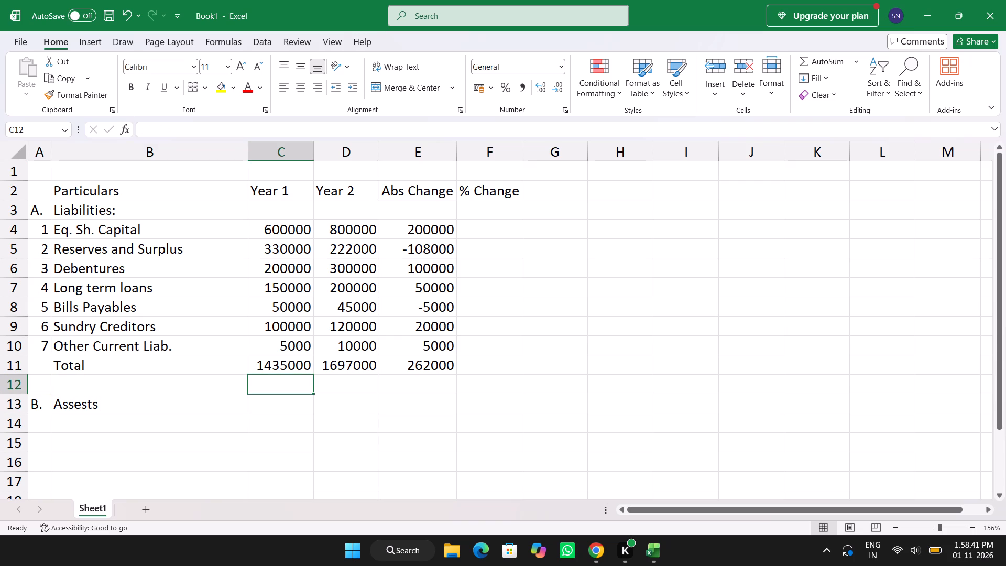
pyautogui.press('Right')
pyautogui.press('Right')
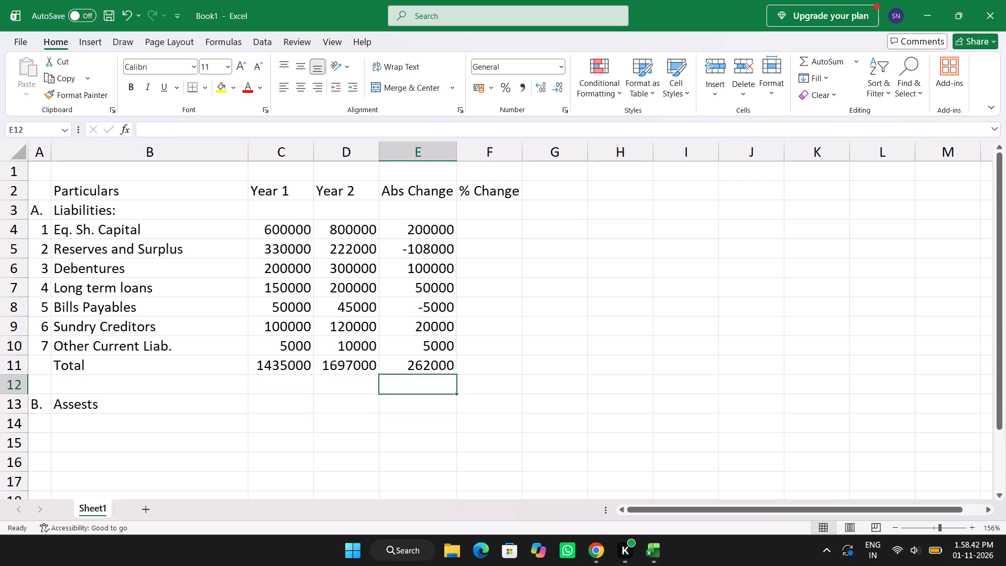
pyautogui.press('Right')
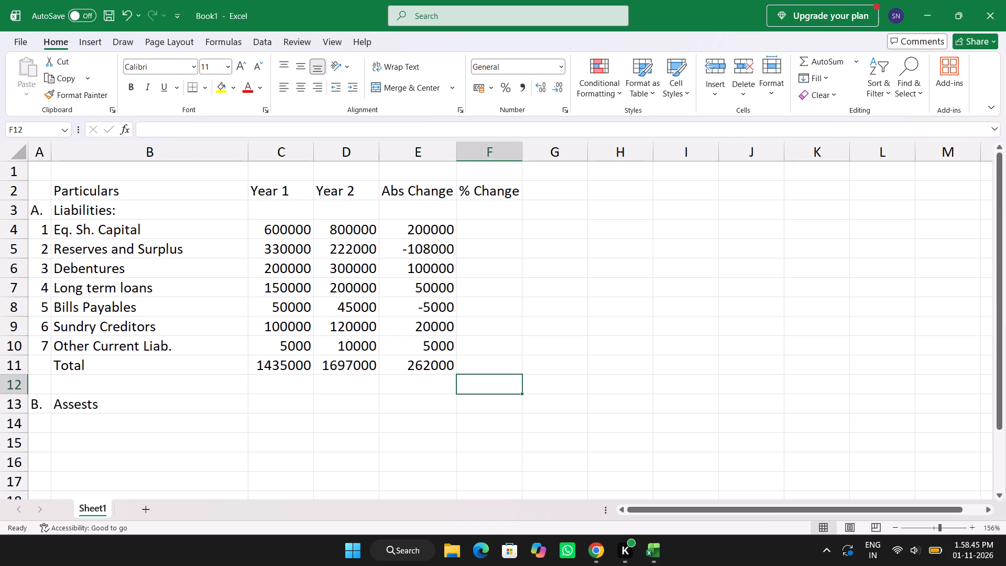
# Review the liabilities' Abs Change figures in column E.
pyautogui.press('Left')
pyautogui.press('Up')
pyautogui.press('Up')
pyautogui.press('Up')
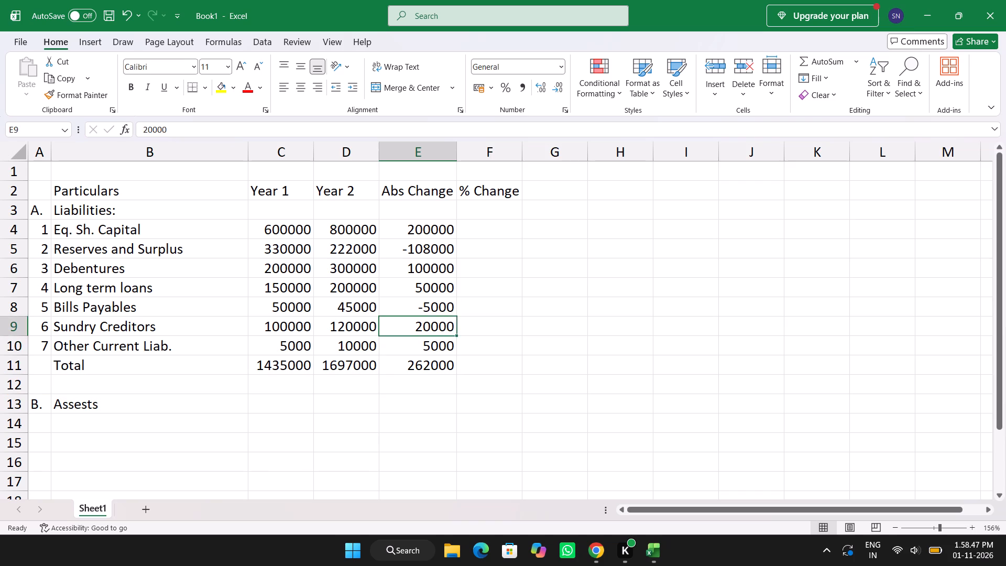
pyautogui.press('Up')
pyautogui.press('Up')
pyautogui.press('Up')
pyautogui.press('Up')
pyautogui.press('Up')
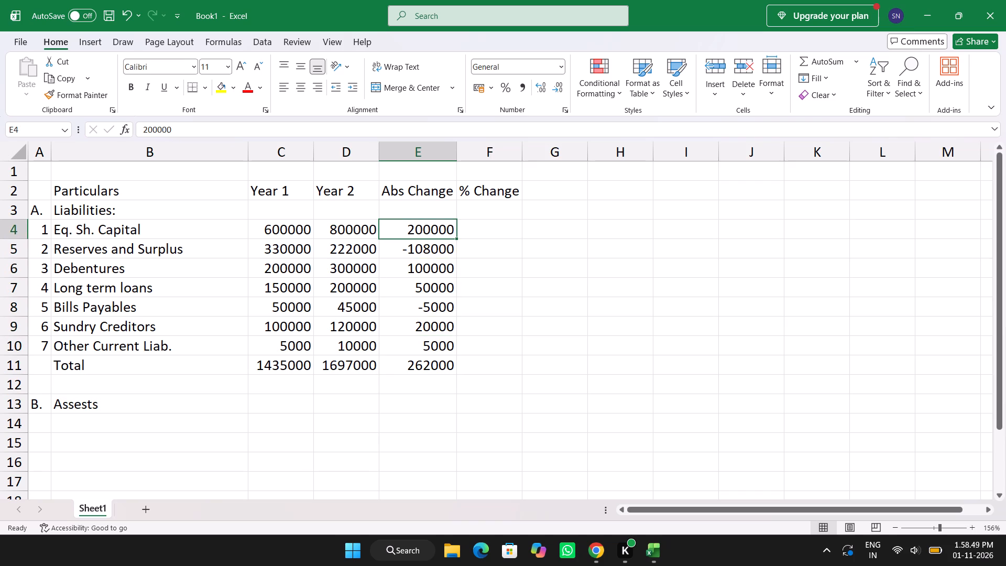
pyautogui.press('Down')
pyautogui.press('Down')
pyautogui.press('Down')
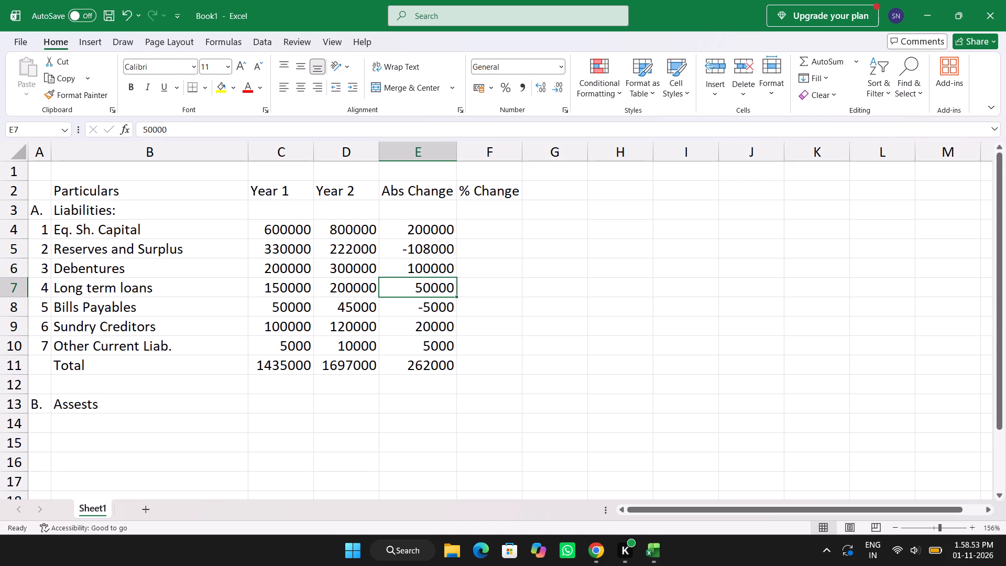
pyautogui.press('Down')
pyautogui.press('Down')
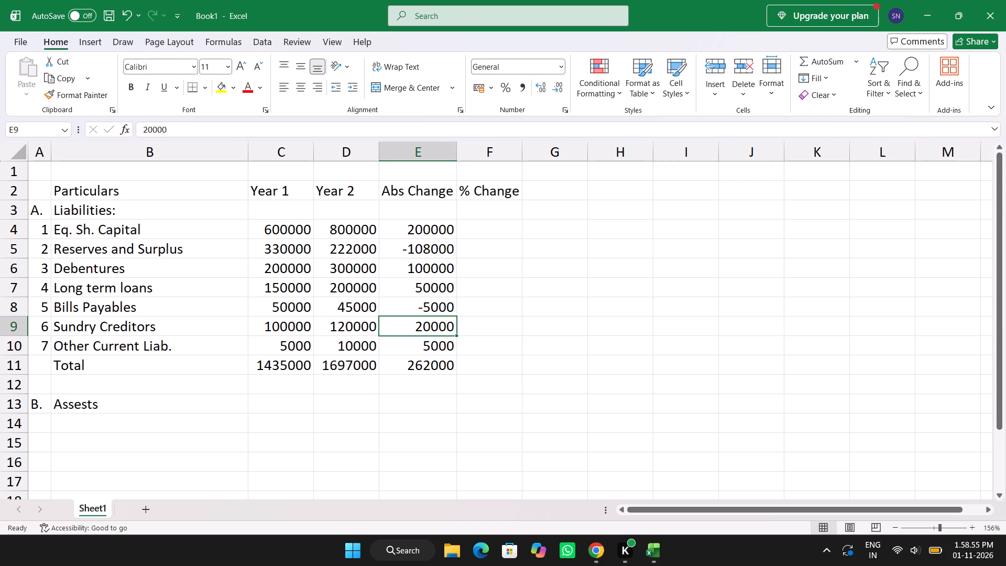
pyautogui.press('Down')
pyautogui.press('Down')
pyautogui.press('Down')
pyautogui.press('Down')
# Add asset item 1 in row 14, numbered in A14 and labelled "Land & Building" in B14.
pyautogui.press('Left')
pyautogui.press('Left')
pyautogui.press('Left')
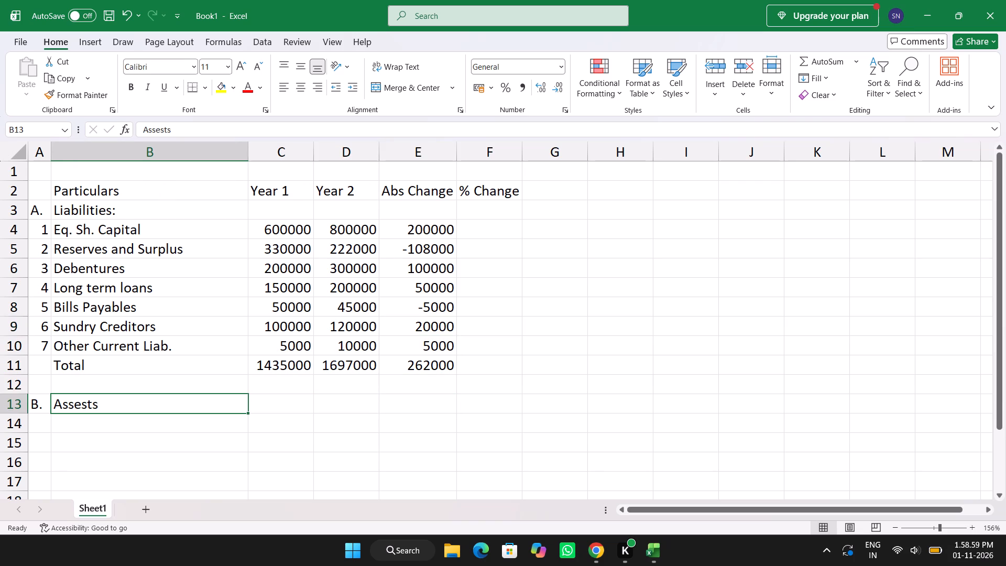
pyautogui.press('Right')
pyautogui.press('Down')
pyautogui.press('Left')
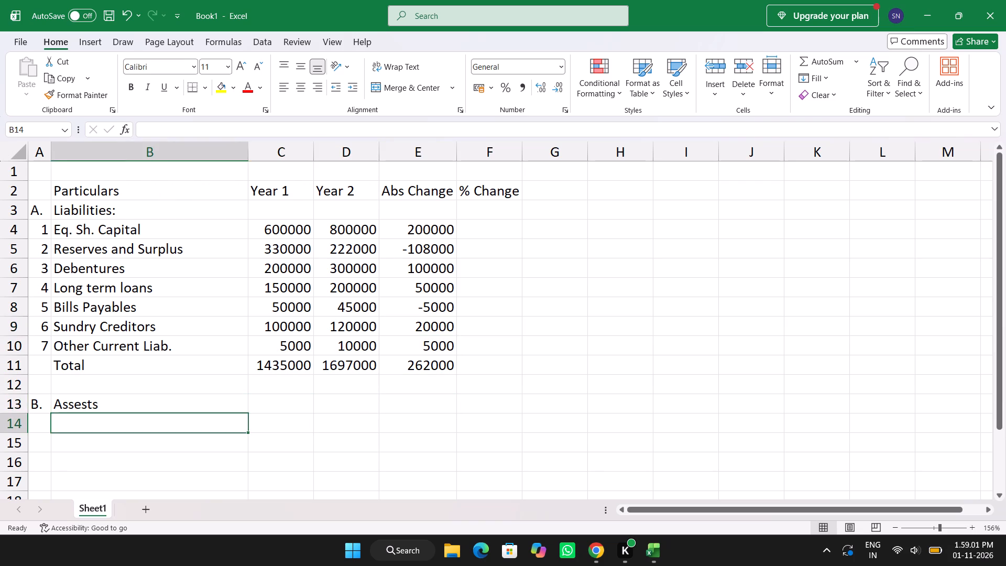
pyautogui.press('Left')
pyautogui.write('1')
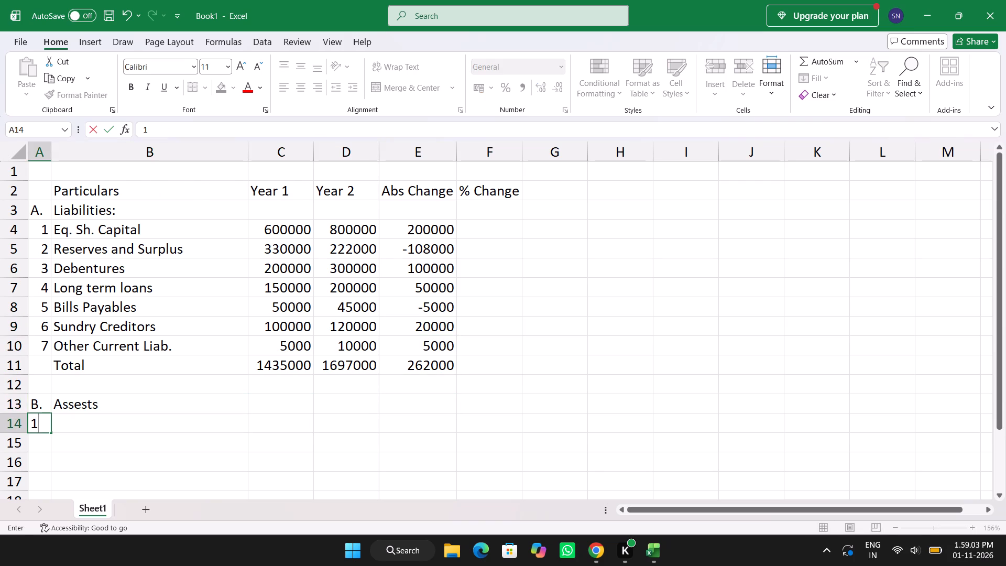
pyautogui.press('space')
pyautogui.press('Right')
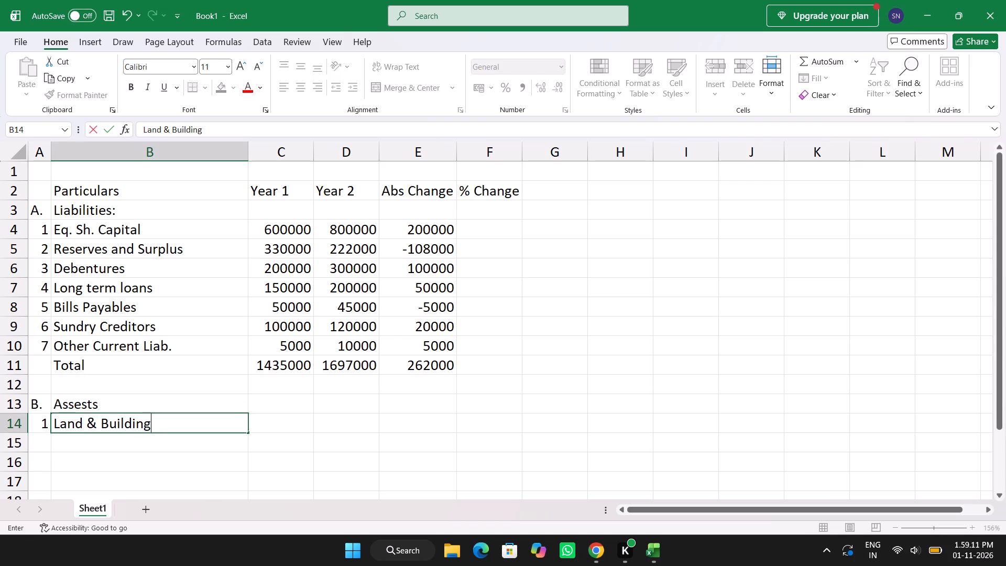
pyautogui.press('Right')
# Enter the Land & Building figures: 370000 for Year 1, 270000 for Year 2 and (100000) for Abs Change.
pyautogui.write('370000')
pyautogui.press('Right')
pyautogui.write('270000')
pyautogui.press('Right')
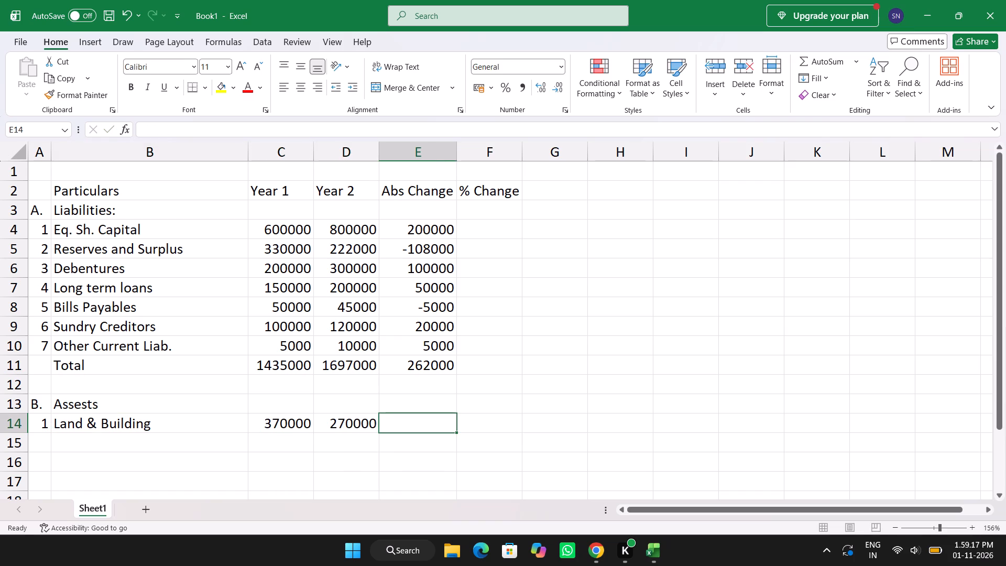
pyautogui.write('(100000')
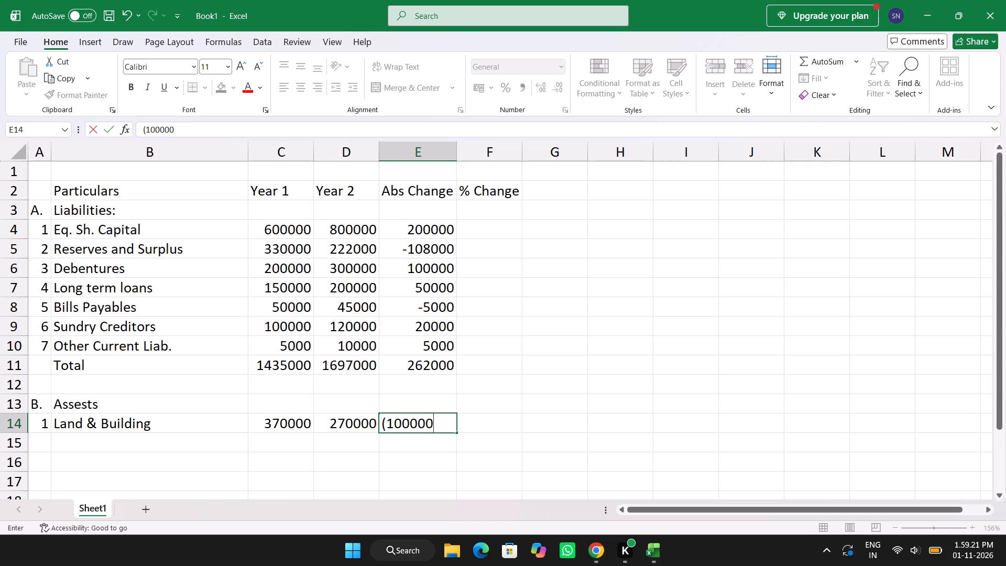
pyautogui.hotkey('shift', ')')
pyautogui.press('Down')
# Add asset item 2 in row 15, numbered in A15 and labelled "P&M" in B15.
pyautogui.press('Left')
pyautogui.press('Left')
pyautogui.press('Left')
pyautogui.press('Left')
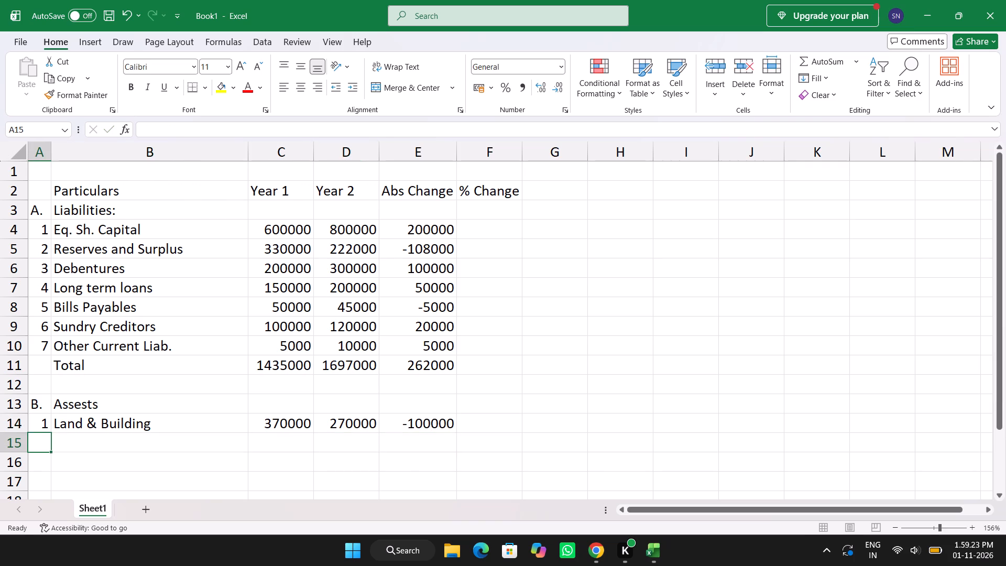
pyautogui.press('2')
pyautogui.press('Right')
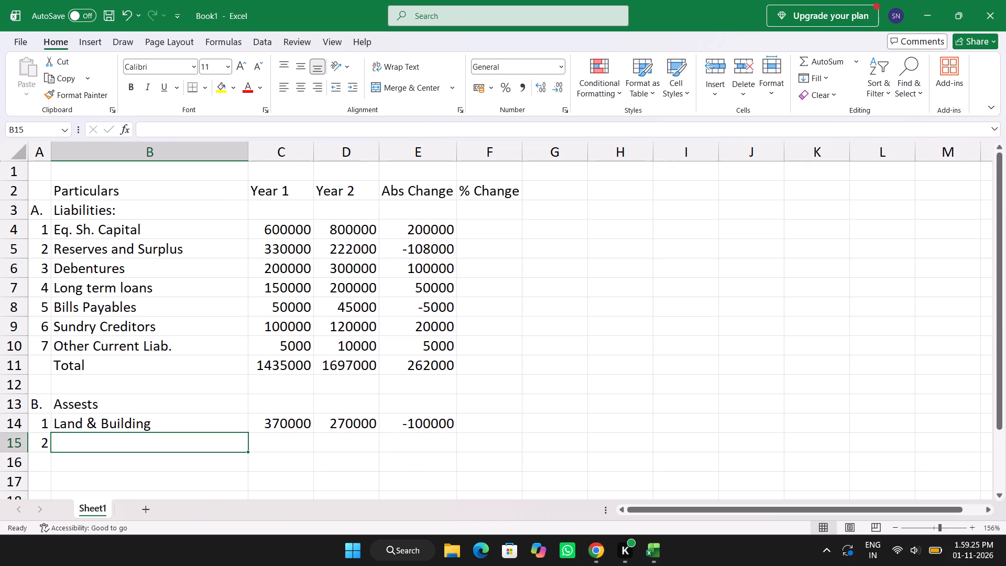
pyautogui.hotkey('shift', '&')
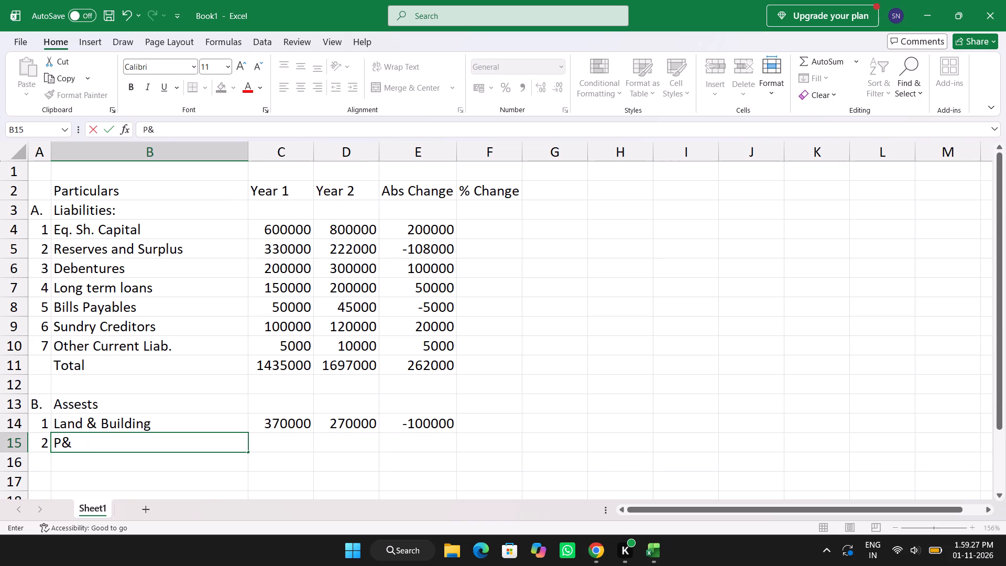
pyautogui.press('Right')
# Enter the P&M figures: 400000 for Year 1, 600000 for Year 2 and 200000 for Abs Change.
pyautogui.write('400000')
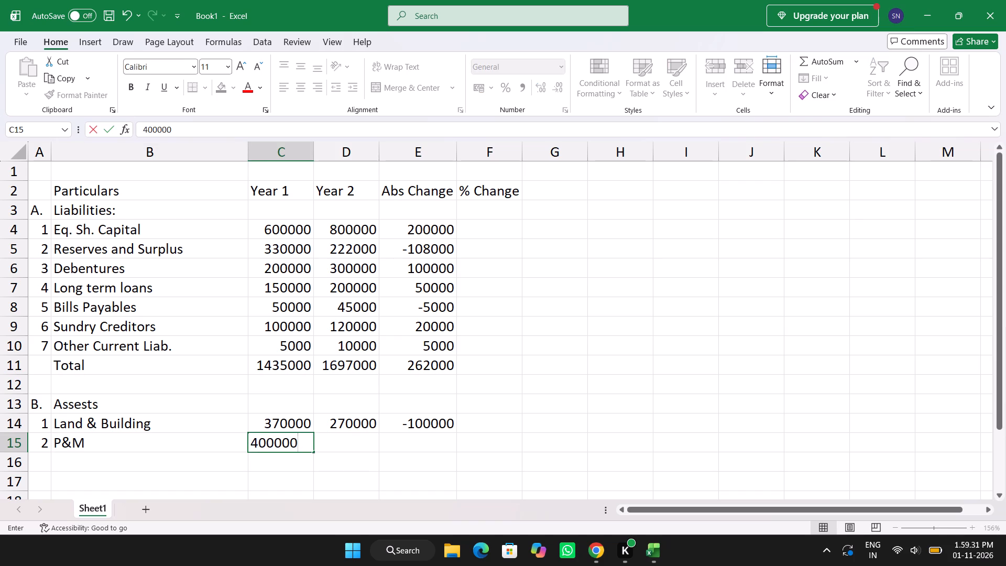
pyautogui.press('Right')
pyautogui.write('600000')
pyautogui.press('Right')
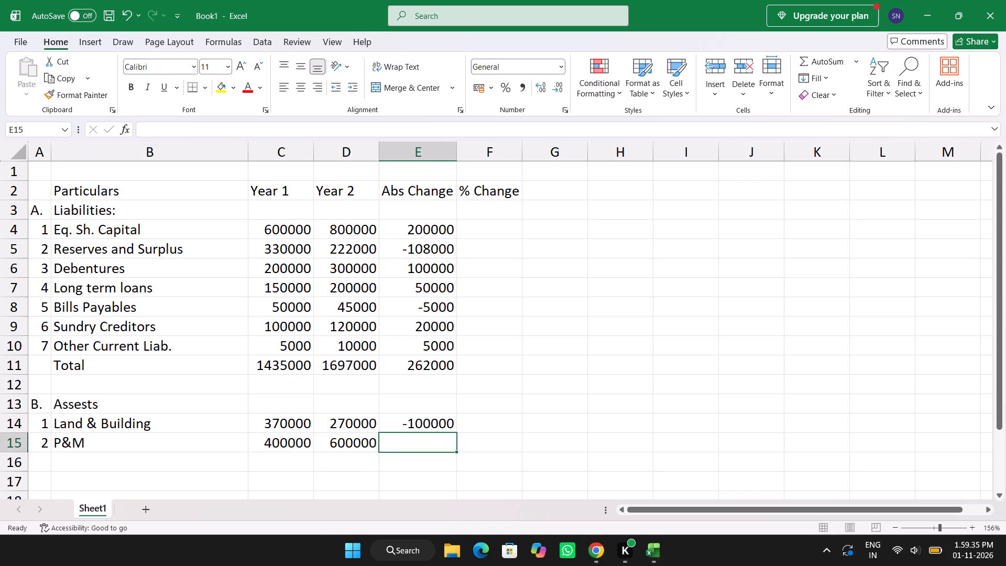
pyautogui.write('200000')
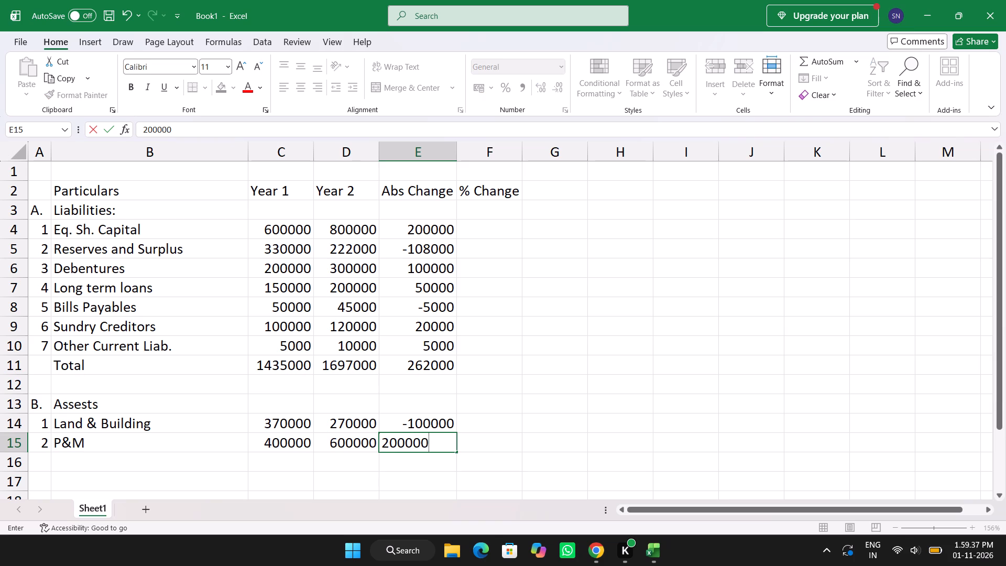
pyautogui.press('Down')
# Number the third asset item by entering 3 in cell A16.
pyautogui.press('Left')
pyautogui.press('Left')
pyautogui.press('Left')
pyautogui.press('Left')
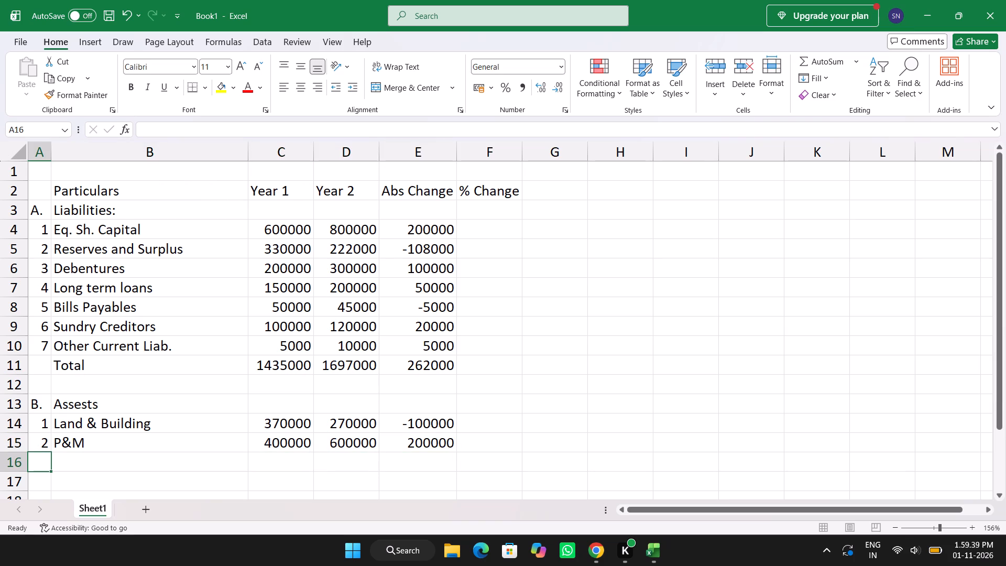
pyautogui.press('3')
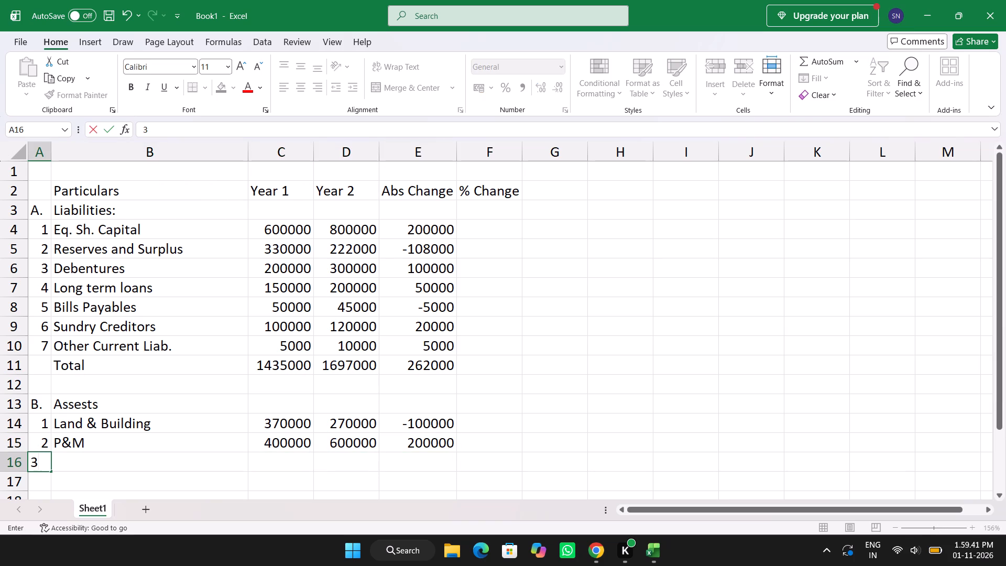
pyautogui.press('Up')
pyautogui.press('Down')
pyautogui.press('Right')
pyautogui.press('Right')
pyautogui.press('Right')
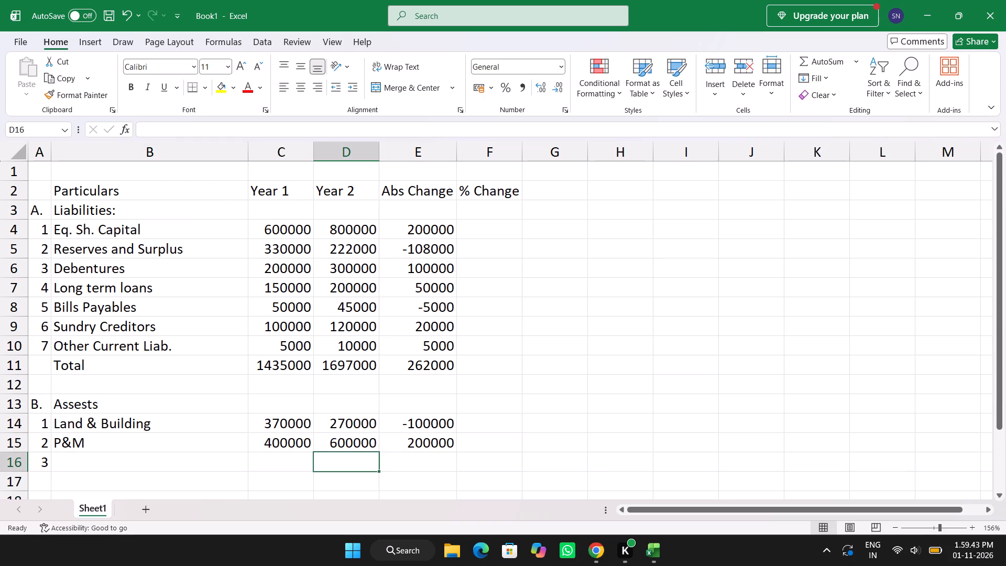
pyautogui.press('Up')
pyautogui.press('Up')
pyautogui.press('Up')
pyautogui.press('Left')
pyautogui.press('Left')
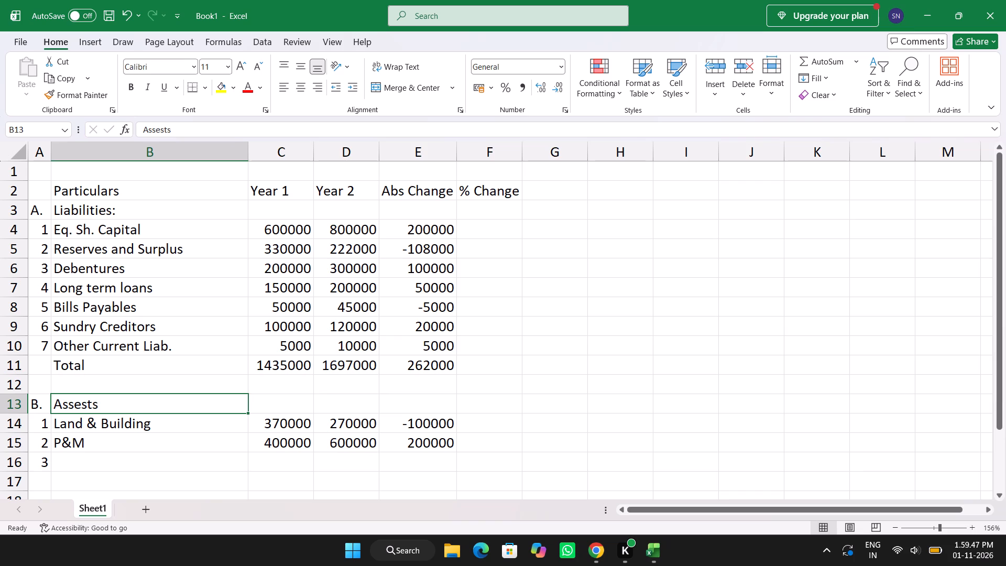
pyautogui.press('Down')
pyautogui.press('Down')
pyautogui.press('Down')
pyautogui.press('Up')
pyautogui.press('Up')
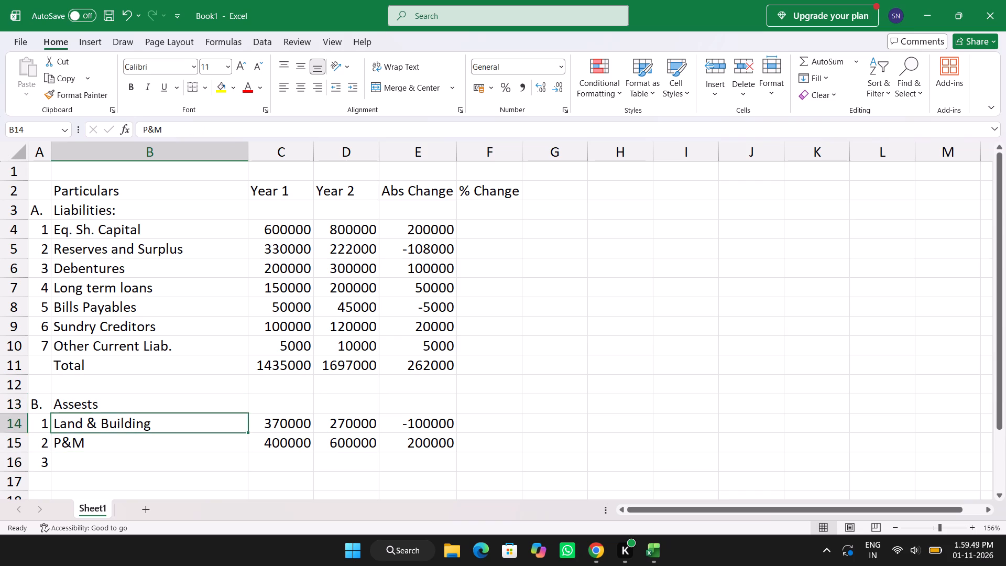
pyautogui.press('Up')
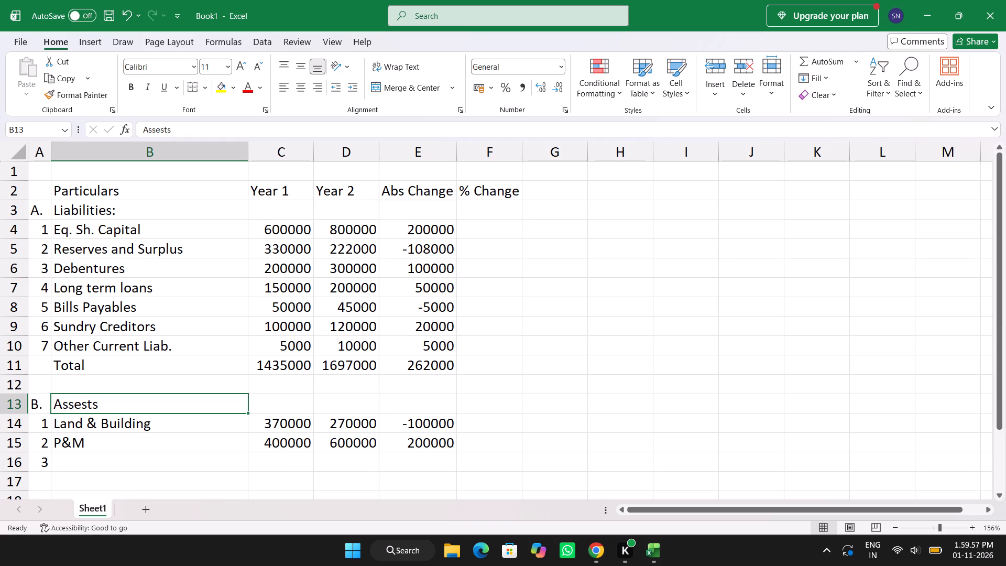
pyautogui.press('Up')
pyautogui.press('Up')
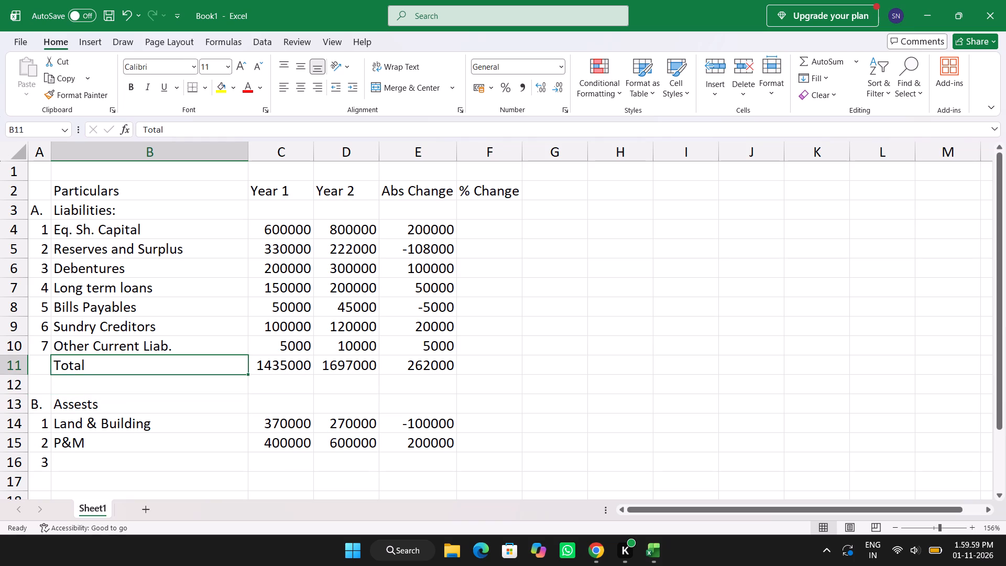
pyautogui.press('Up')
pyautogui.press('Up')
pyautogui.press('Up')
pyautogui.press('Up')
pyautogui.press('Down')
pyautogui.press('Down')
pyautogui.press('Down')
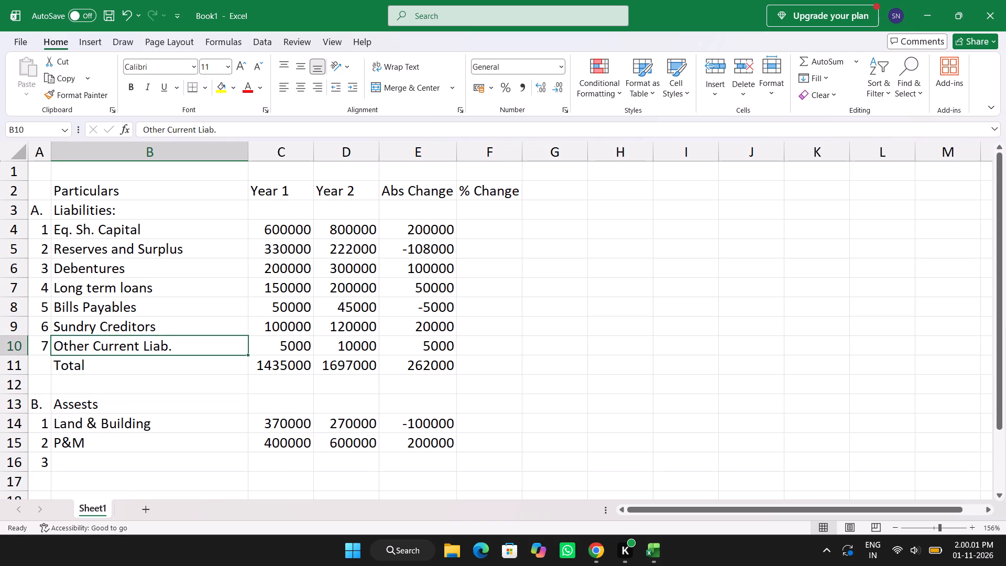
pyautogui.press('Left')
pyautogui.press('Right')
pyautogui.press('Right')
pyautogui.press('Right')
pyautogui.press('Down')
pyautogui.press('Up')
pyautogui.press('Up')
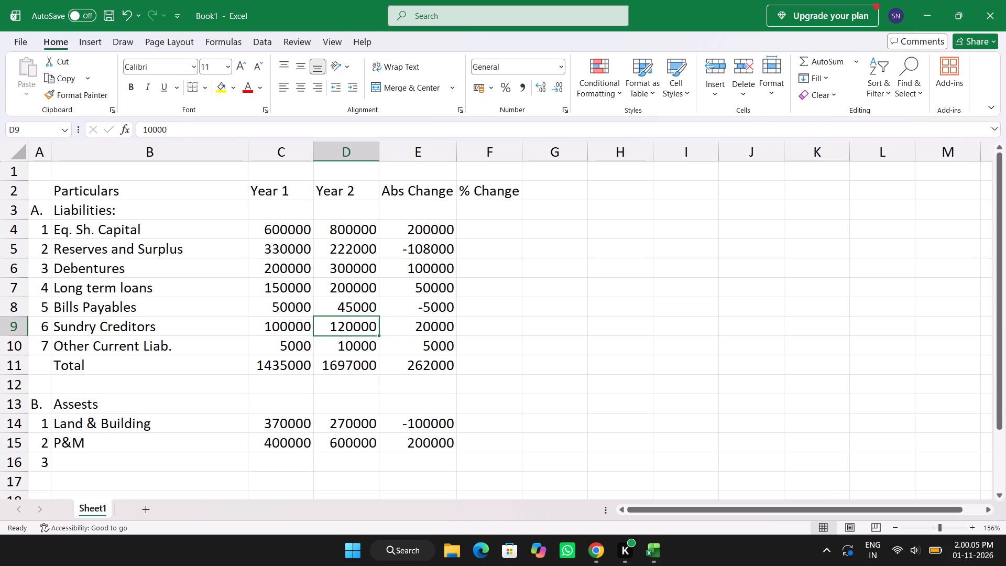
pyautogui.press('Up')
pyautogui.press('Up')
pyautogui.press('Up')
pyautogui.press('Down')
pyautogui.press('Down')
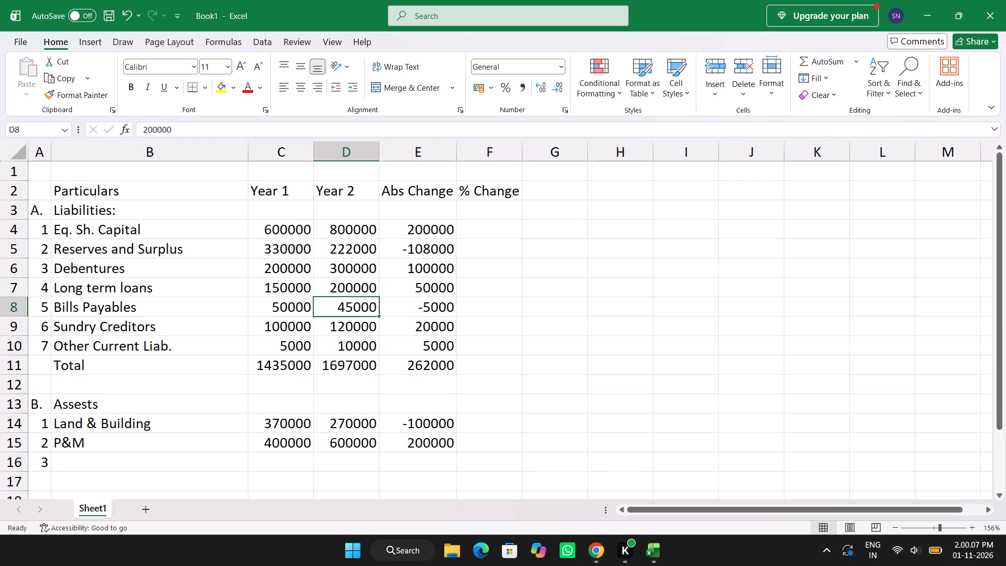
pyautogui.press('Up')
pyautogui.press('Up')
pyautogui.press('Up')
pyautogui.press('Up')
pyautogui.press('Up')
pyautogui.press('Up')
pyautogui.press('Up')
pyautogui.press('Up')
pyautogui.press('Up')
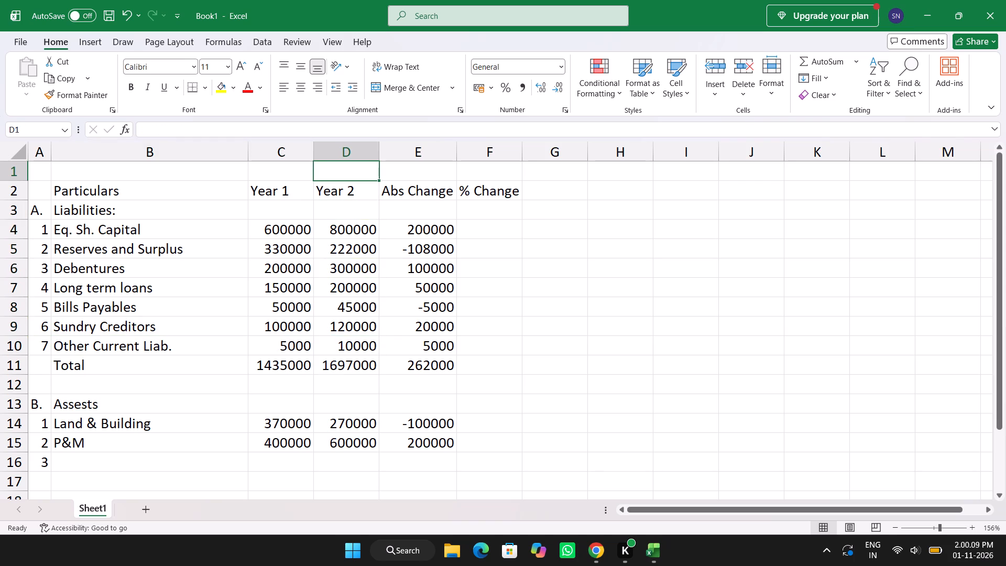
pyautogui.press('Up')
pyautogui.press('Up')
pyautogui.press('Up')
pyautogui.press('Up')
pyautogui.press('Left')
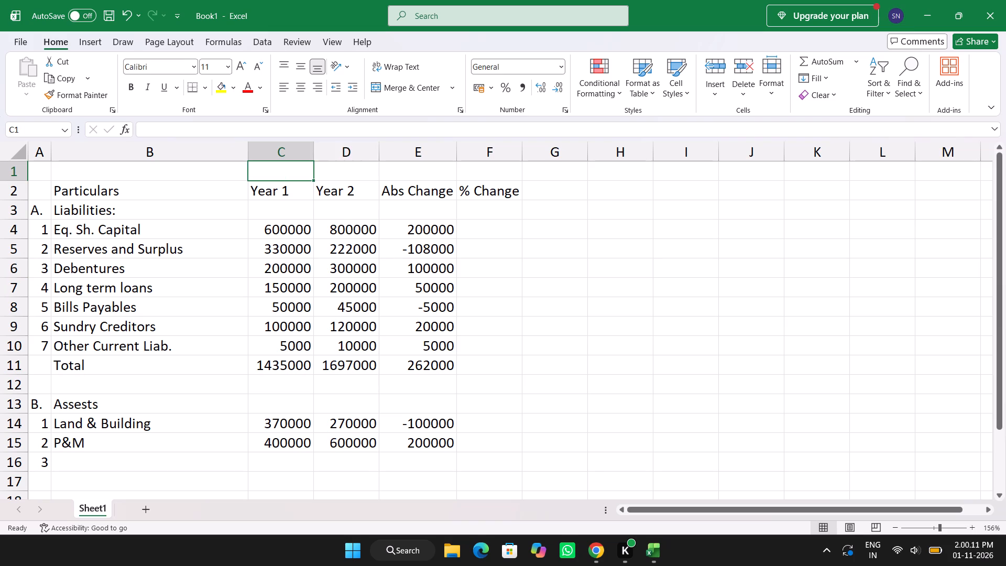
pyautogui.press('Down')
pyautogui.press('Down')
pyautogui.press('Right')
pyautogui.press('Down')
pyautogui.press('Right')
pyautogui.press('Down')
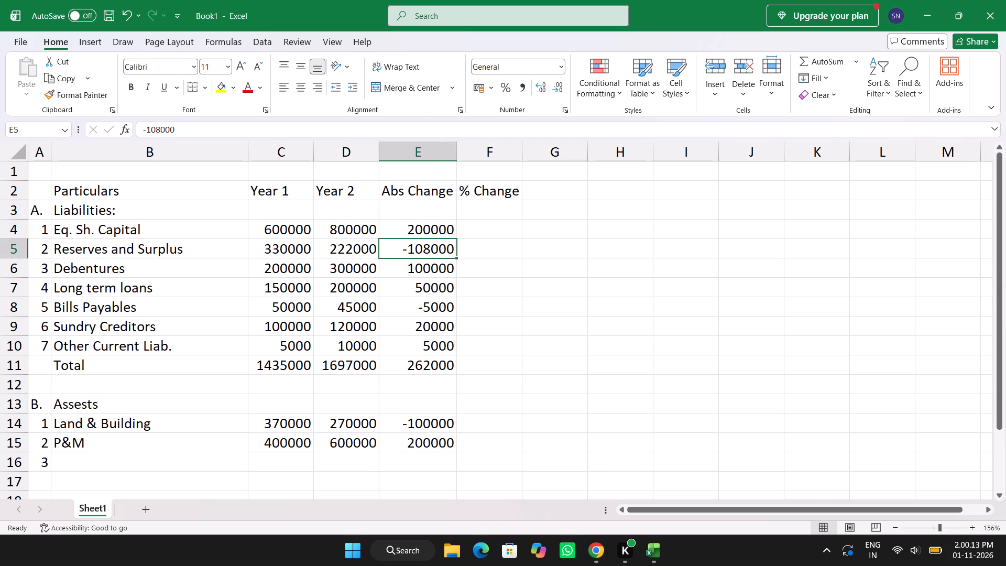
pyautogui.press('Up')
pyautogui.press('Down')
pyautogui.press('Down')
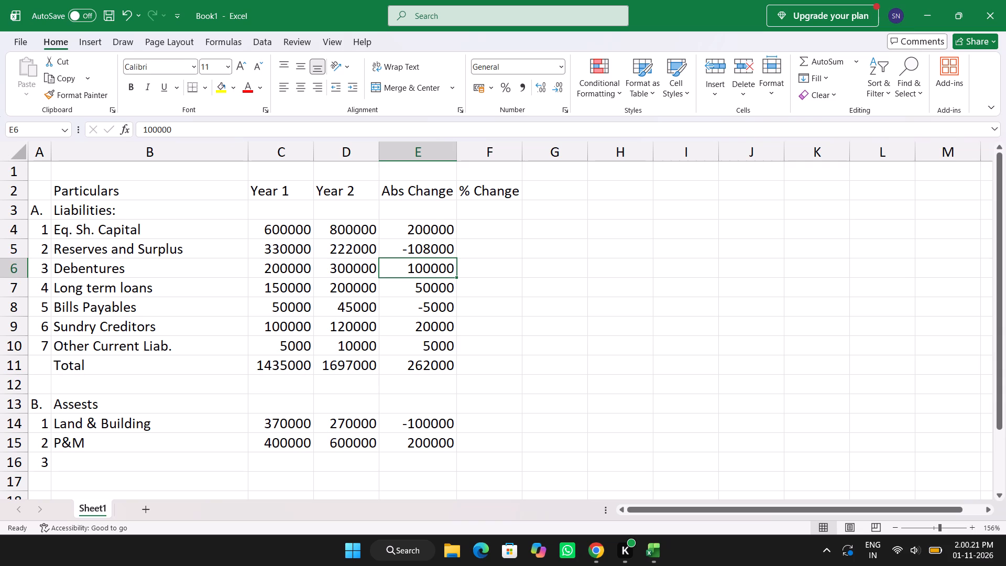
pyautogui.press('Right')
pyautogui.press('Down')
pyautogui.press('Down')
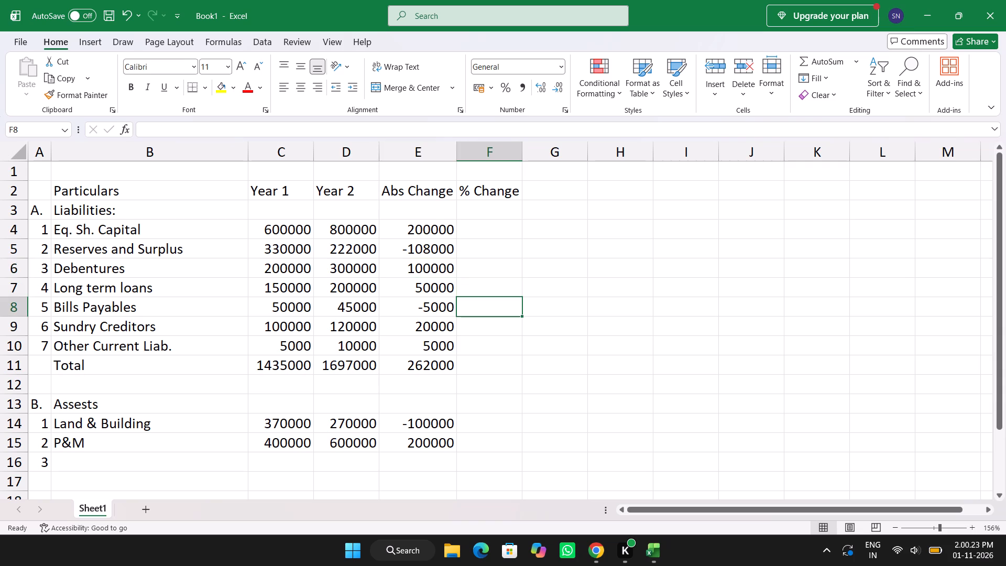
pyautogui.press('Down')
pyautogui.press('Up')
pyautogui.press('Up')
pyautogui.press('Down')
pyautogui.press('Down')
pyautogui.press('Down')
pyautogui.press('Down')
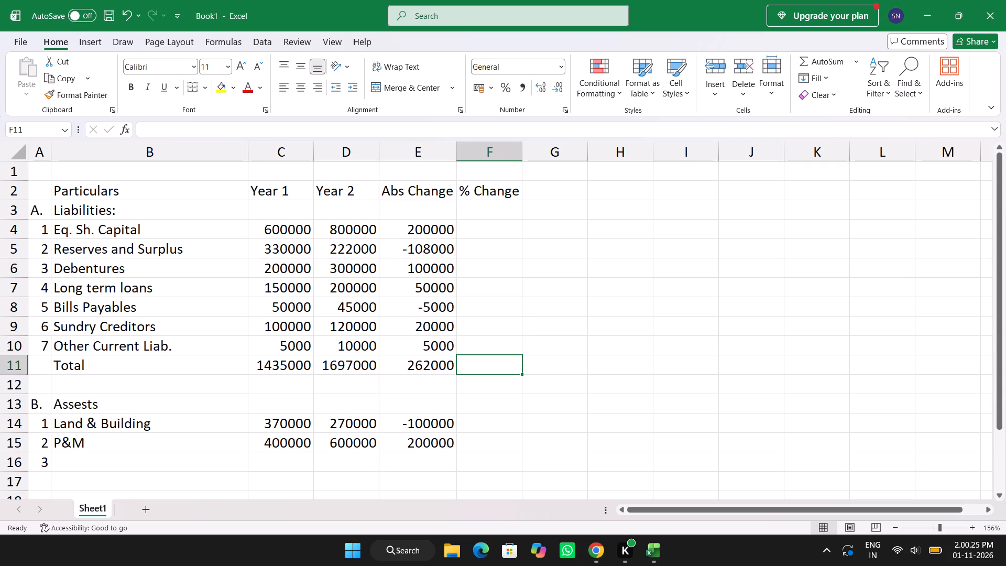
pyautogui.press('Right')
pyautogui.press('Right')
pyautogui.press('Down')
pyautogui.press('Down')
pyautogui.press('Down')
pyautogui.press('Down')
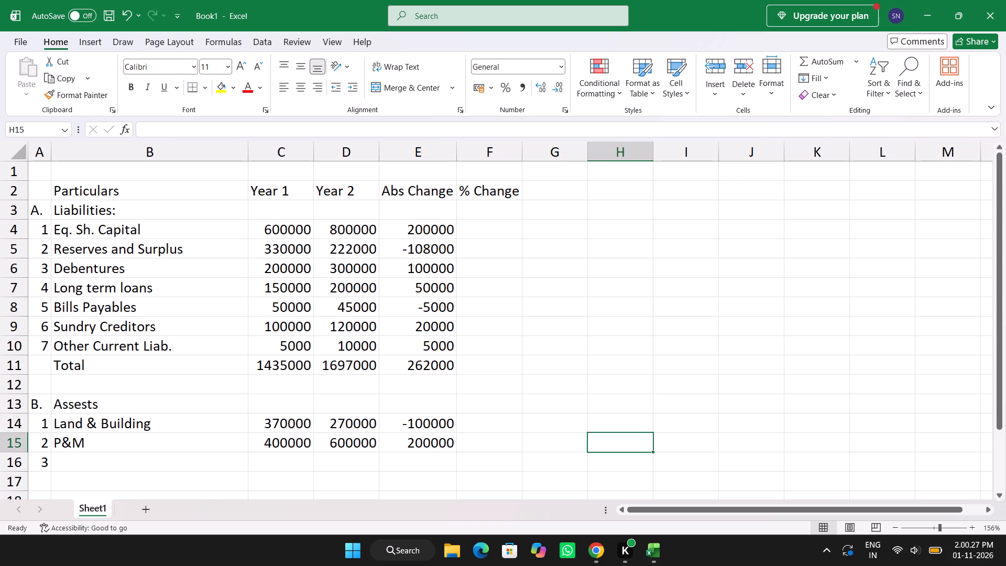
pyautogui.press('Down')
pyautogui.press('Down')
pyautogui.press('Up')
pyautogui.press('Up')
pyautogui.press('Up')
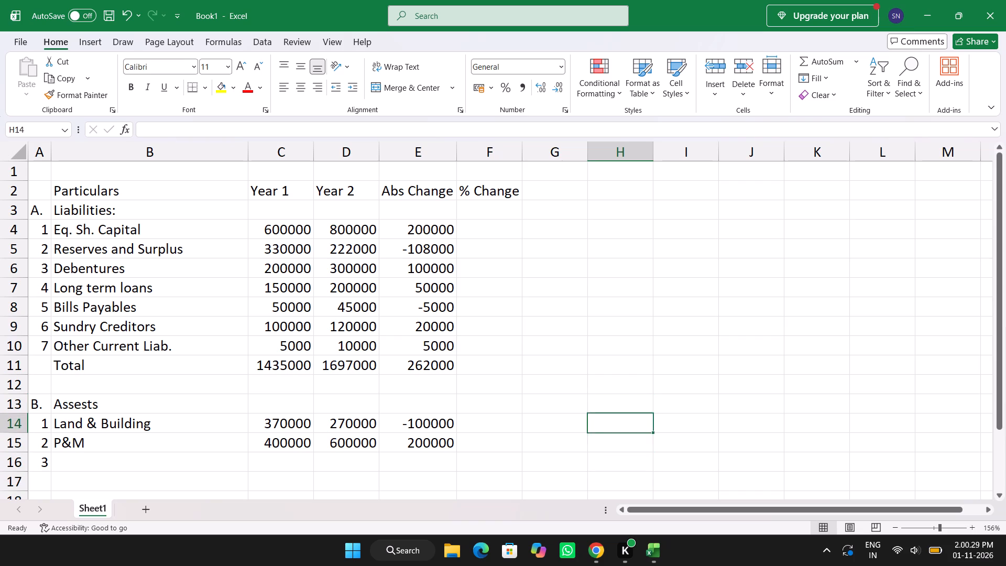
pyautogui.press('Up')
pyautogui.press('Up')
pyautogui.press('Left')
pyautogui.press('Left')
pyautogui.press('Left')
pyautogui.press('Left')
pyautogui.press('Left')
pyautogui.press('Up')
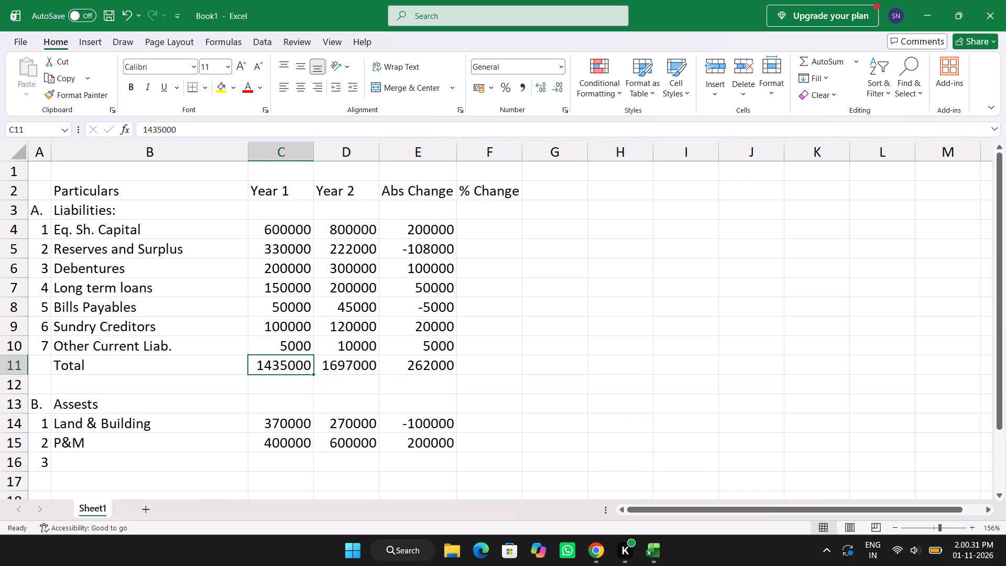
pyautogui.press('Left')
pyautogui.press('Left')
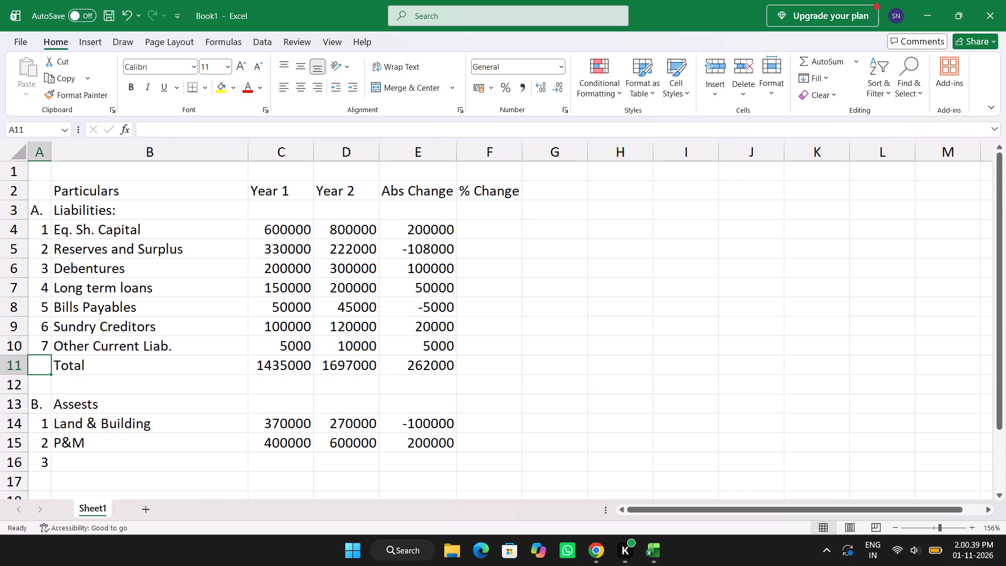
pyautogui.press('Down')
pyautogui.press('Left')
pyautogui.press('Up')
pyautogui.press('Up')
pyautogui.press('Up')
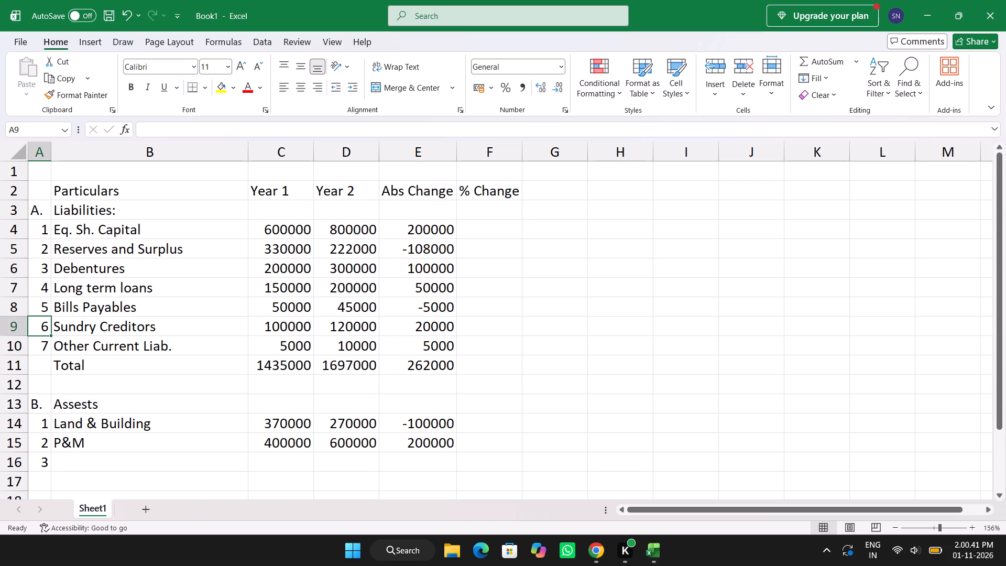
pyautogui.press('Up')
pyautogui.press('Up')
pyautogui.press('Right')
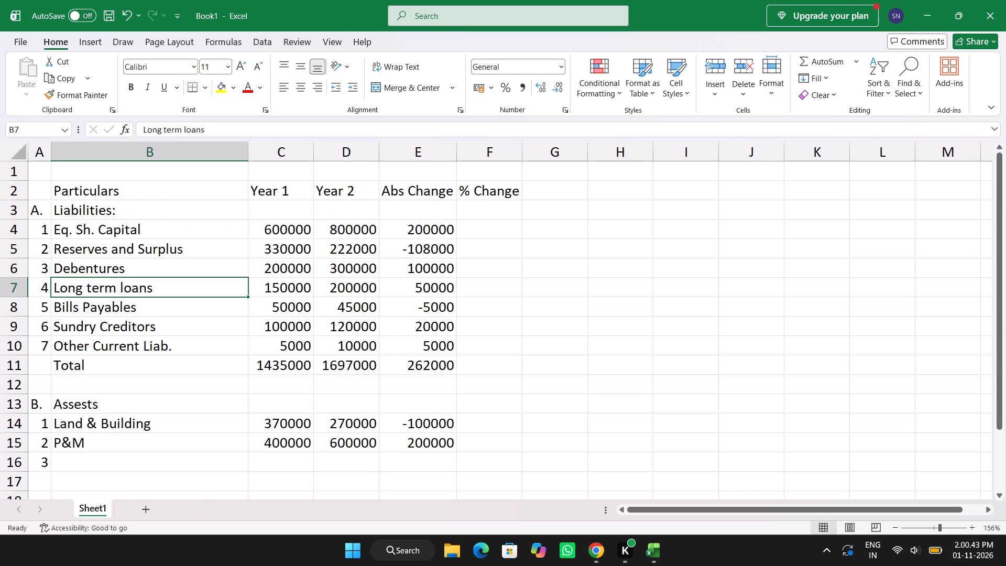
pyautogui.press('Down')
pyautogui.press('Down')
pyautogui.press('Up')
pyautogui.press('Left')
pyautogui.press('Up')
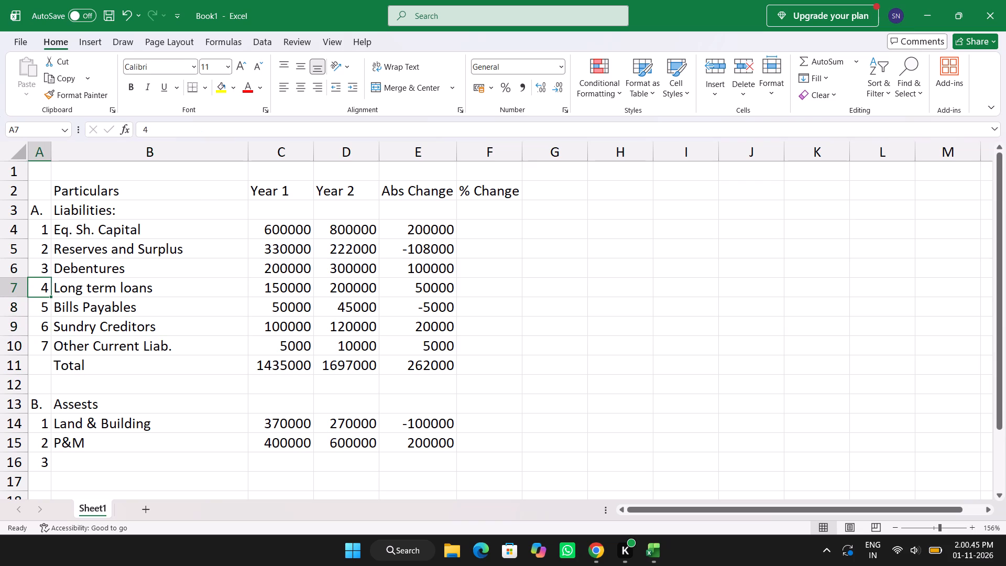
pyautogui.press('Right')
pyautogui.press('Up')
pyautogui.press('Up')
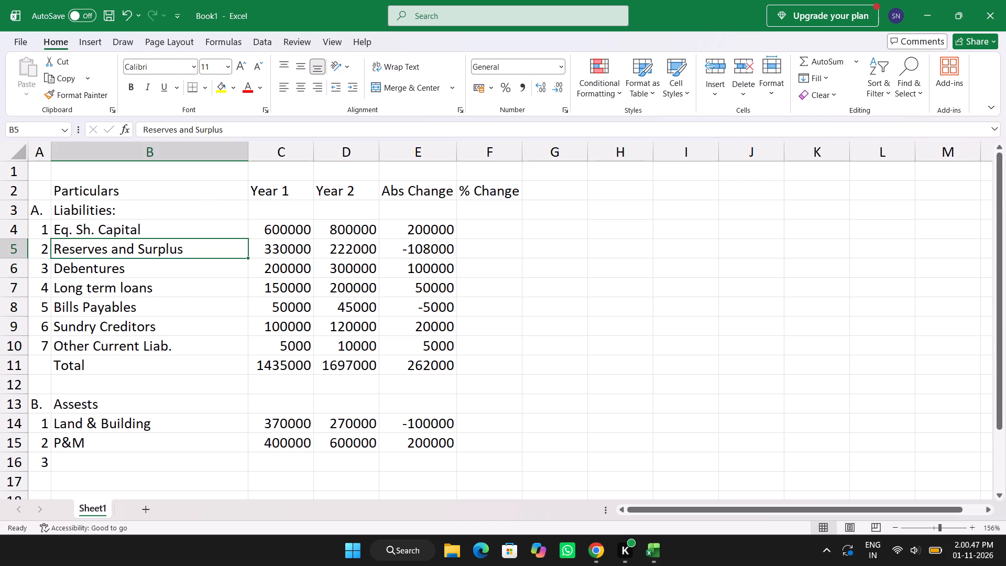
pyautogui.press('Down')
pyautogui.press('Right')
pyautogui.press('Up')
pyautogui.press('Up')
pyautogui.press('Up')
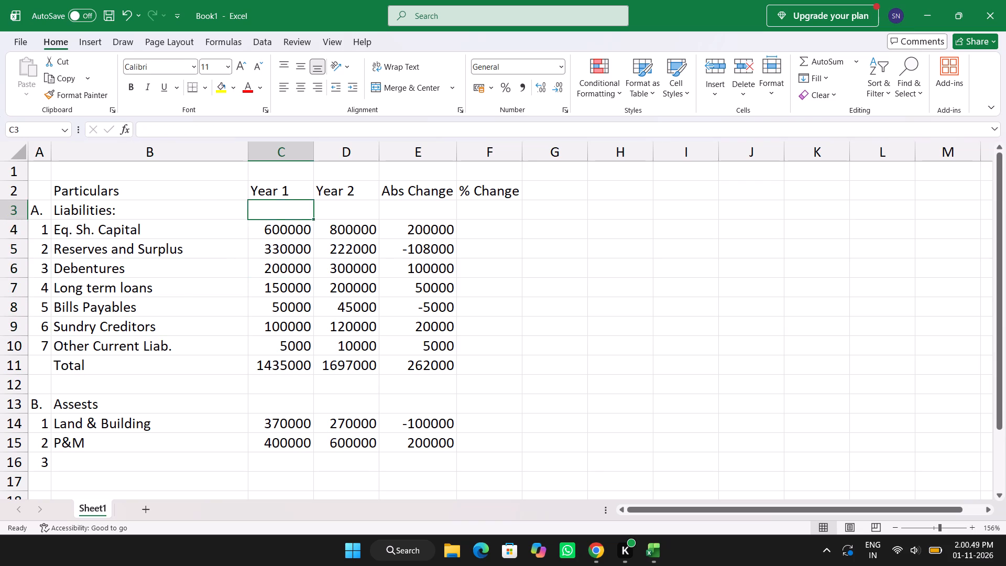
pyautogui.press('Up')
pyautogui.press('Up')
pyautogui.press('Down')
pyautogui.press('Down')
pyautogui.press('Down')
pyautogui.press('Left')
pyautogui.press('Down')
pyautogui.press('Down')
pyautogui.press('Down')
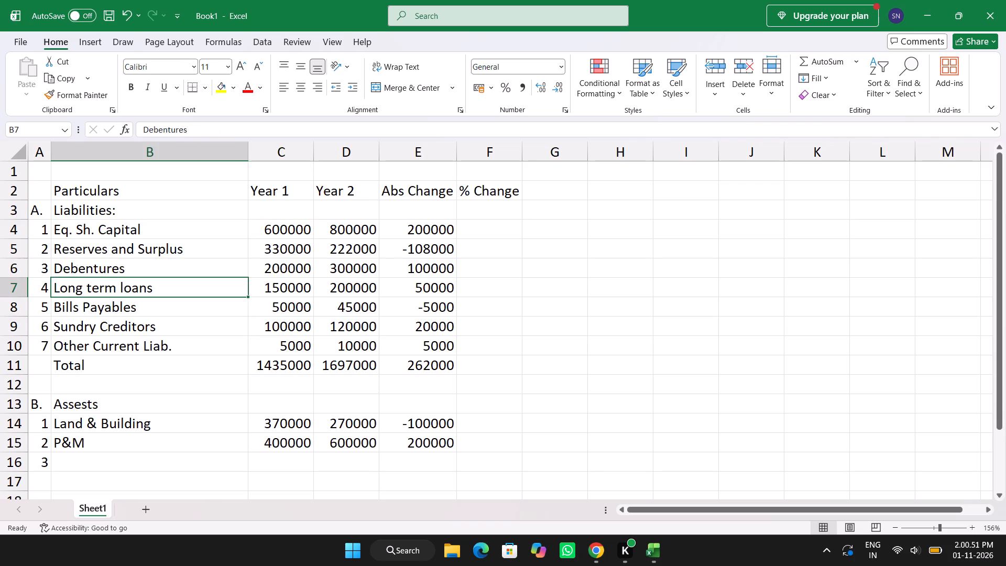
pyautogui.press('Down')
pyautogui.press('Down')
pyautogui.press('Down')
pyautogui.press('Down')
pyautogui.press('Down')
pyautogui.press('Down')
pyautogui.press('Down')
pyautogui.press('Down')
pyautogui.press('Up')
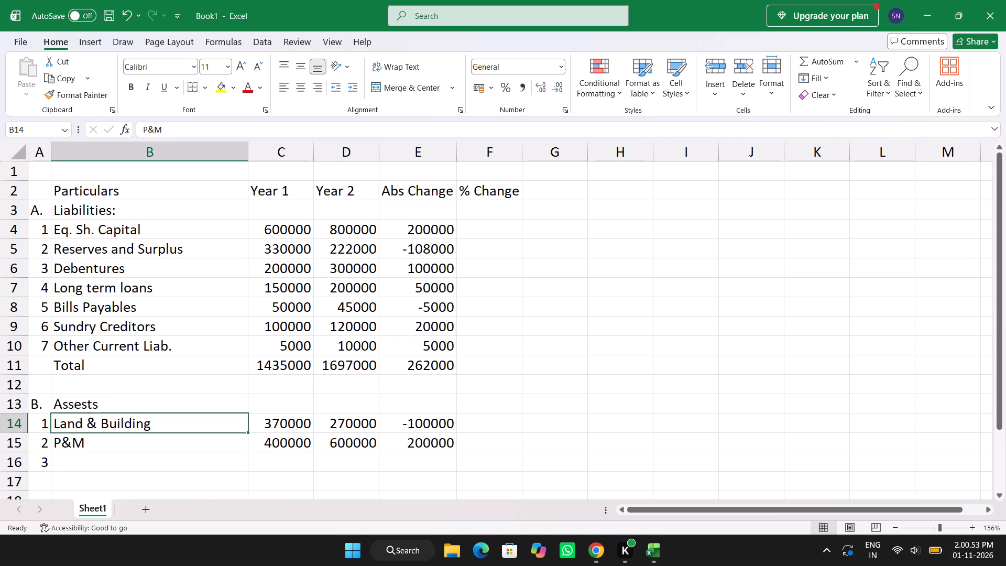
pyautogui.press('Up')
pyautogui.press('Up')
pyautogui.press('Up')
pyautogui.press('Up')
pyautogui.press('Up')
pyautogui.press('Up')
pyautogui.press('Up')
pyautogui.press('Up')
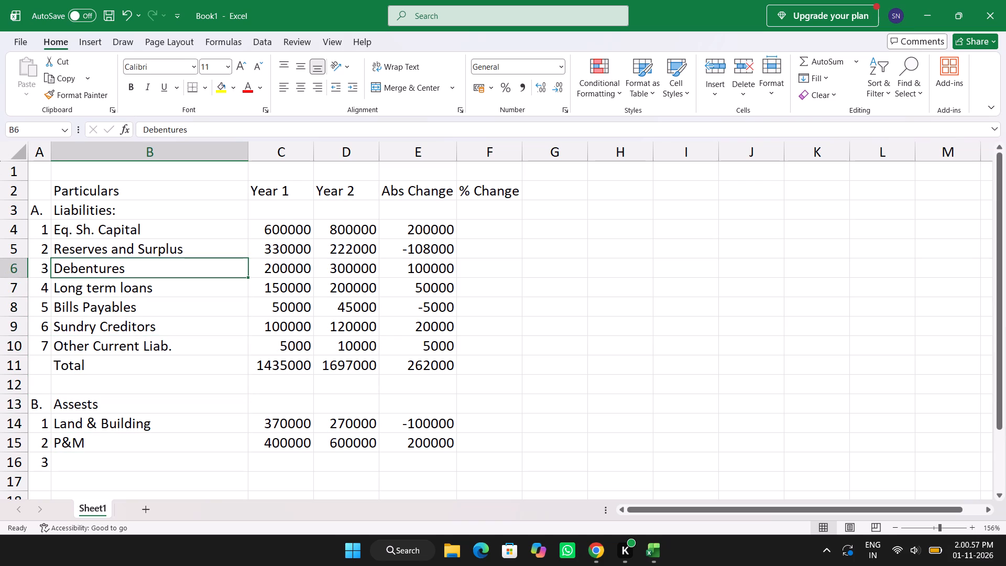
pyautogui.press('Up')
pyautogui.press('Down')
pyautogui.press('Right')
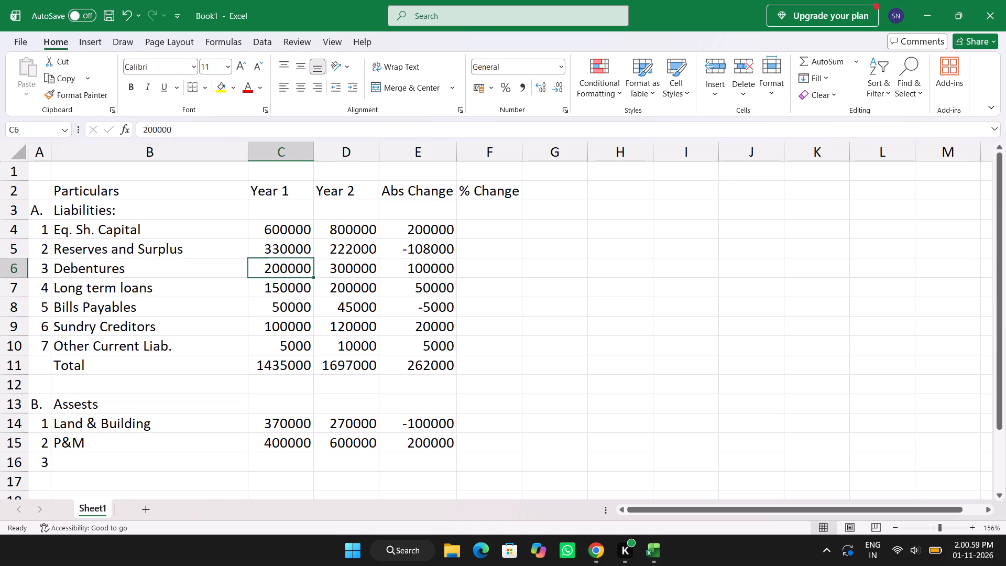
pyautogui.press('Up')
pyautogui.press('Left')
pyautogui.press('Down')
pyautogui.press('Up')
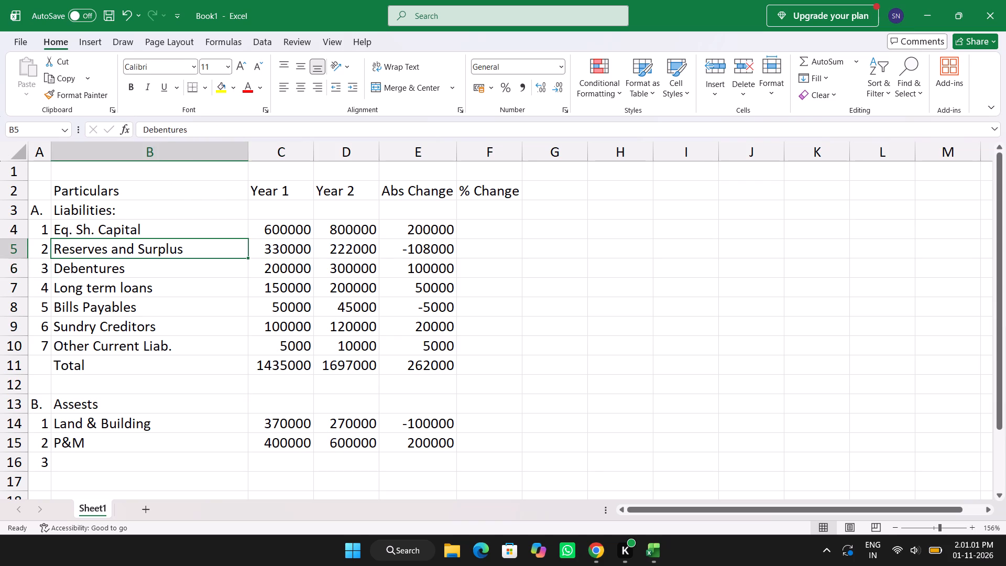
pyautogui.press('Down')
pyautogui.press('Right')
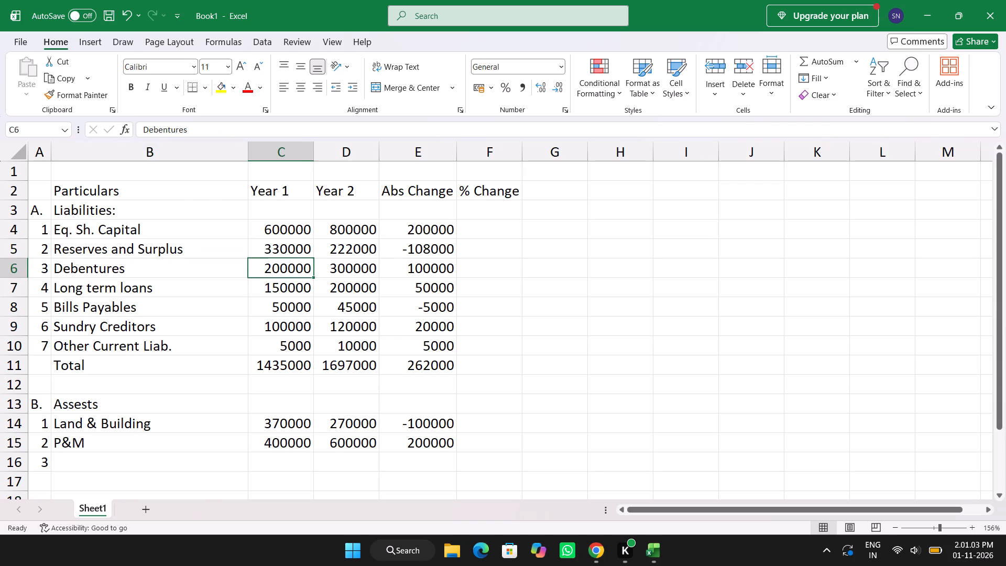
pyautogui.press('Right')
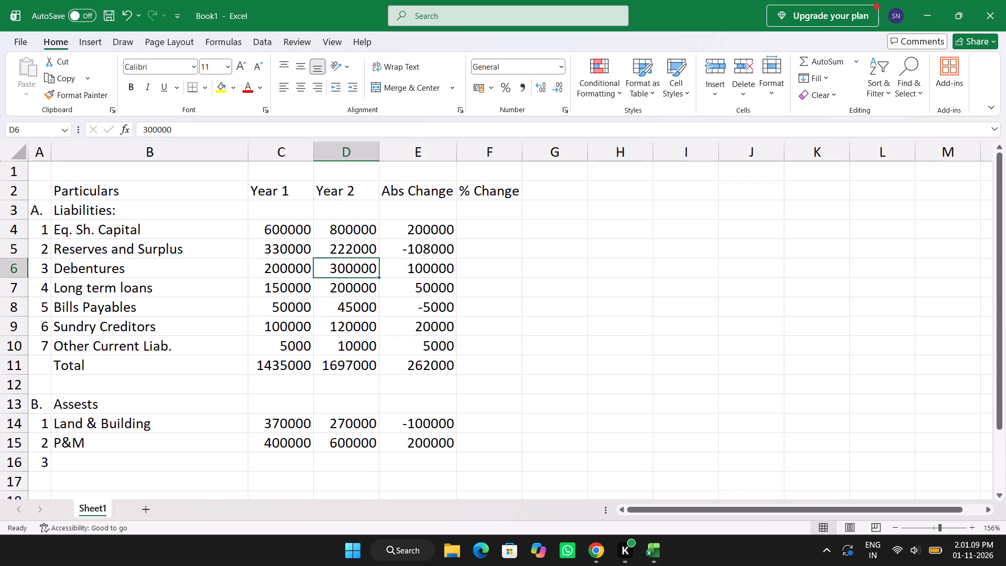
# Label the third asset item "Furniture" in cell B16.
pyautogui.press('Down')
pyautogui.press('Down')
pyautogui.press('Down')
pyautogui.press('Down')
pyautogui.press('Down')
pyautogui.press('Down')
pyautogui.press('Down')
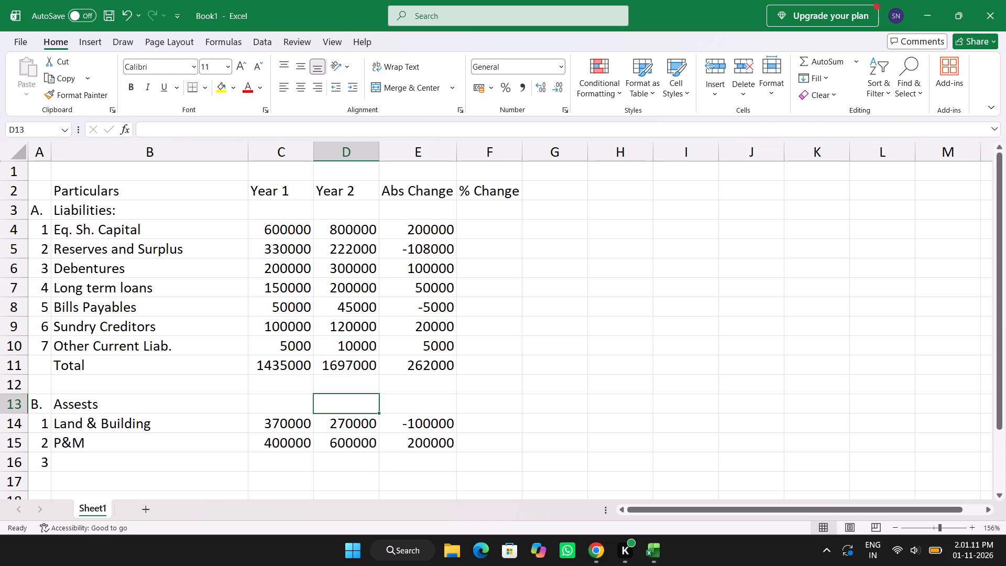
pyautogui.press('Down')
pyautogui.press('Down')
pyautogui.press('Left')
pyautogui.press('Left')
pyautogui.press('Down')
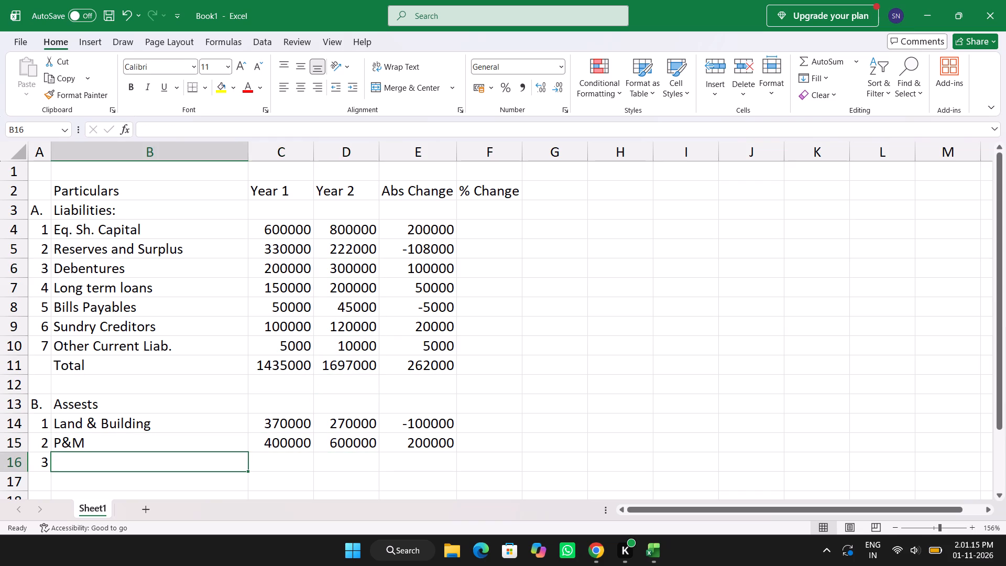
pyautogui.write('urt')
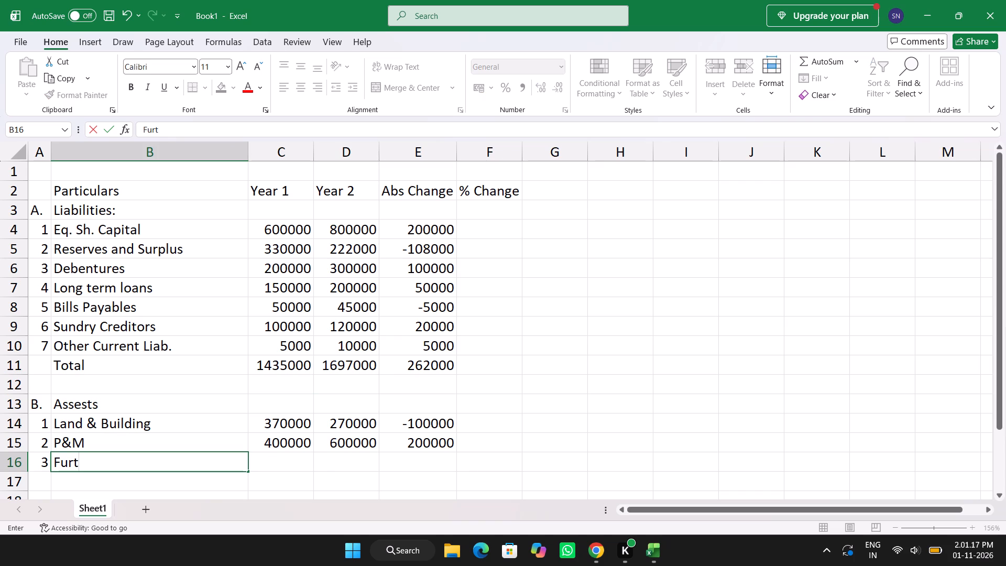
pyautogui.press('BackSpace')
pyautogui.write('niture')
pyautogui.press('Right')
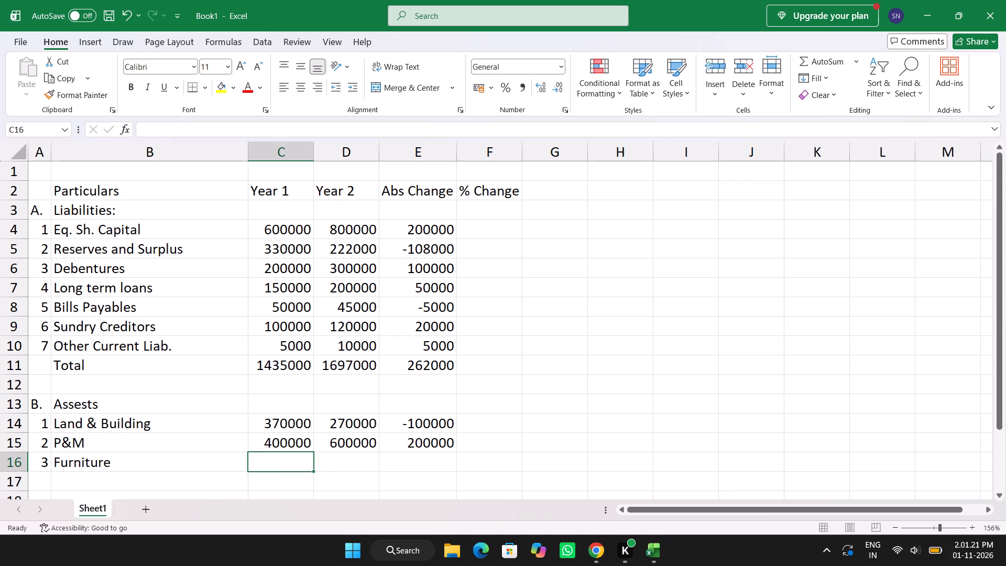
# Enter 20000 as the Year 1 figure for Furniture in C16.
pyautogui.write('20000')
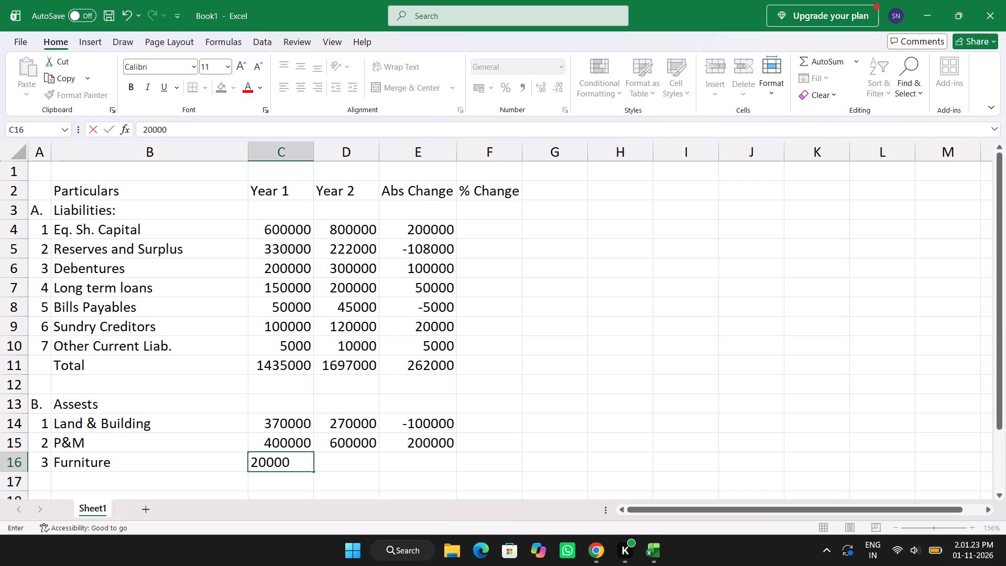
pyautogui.press('Right')
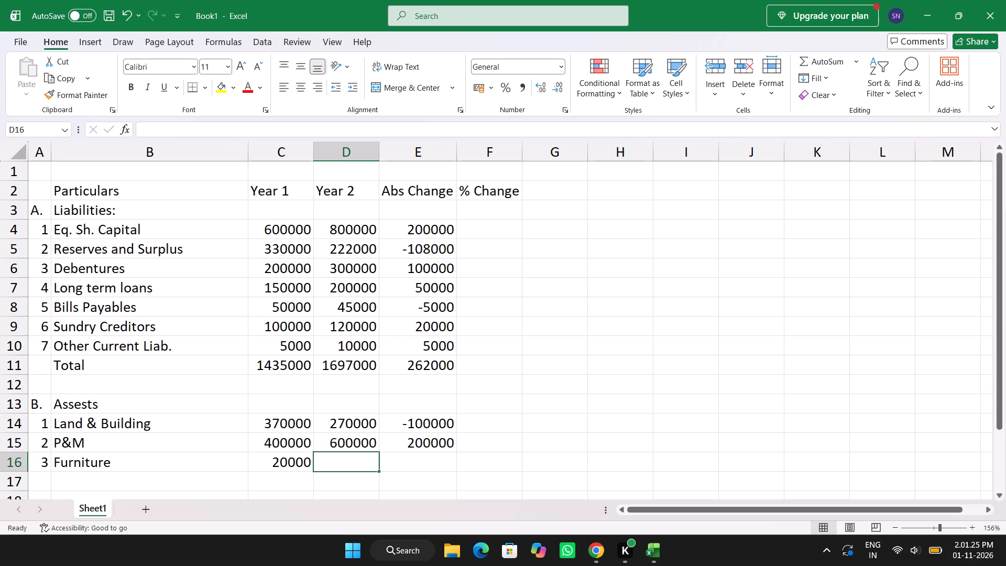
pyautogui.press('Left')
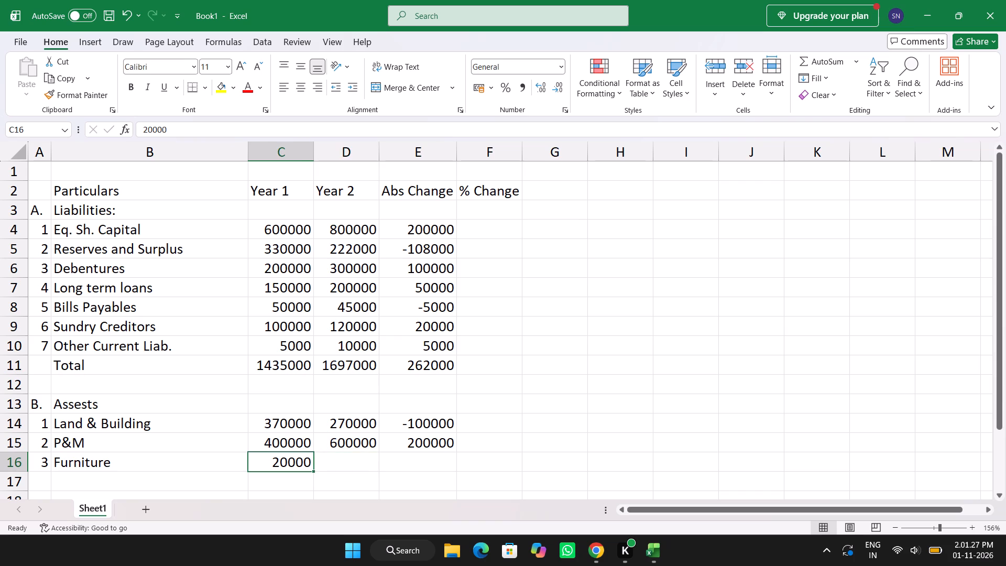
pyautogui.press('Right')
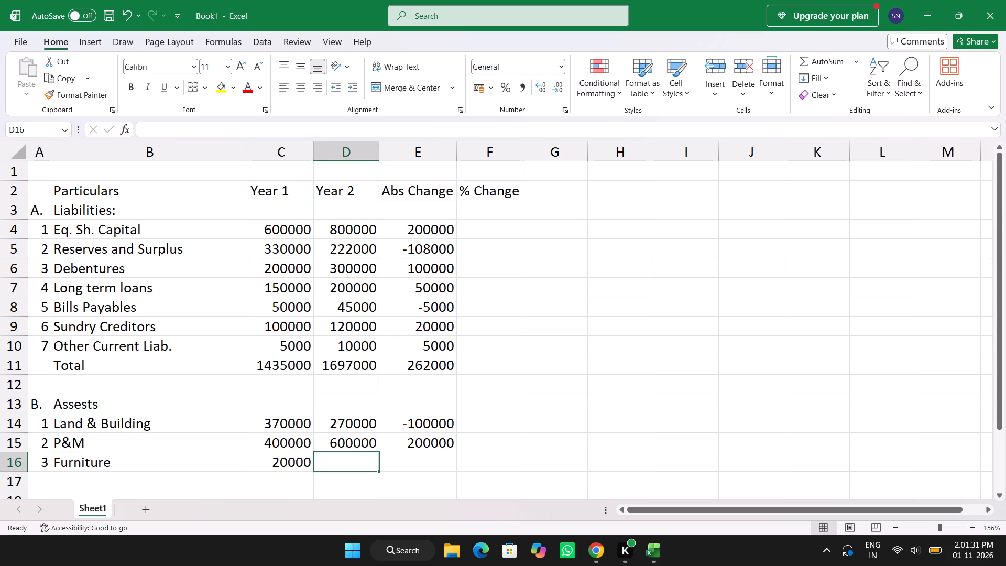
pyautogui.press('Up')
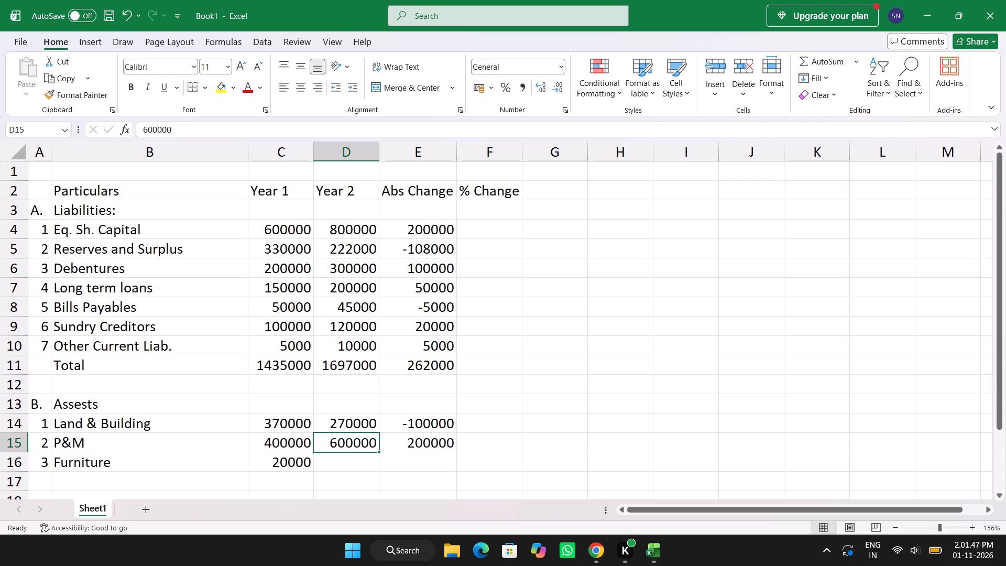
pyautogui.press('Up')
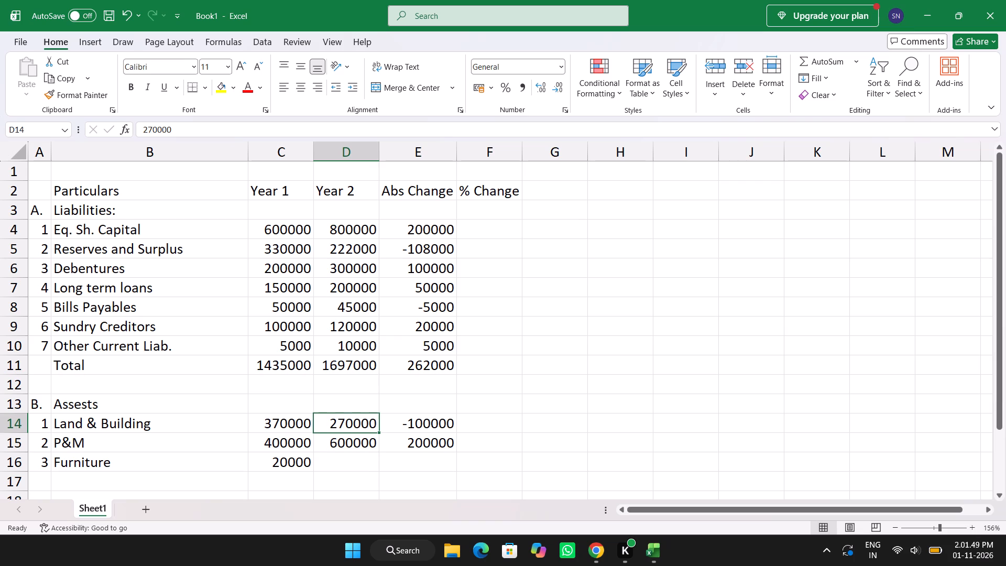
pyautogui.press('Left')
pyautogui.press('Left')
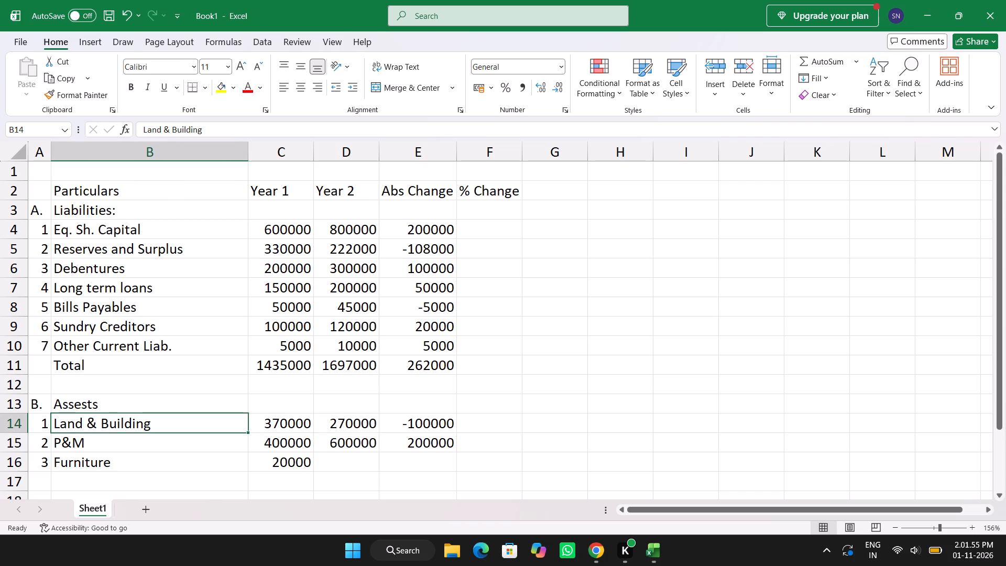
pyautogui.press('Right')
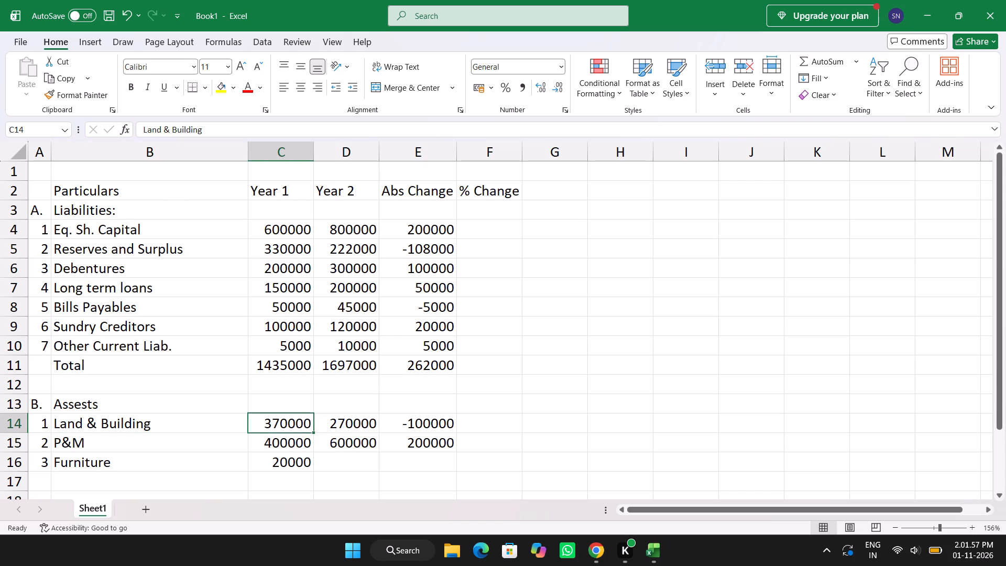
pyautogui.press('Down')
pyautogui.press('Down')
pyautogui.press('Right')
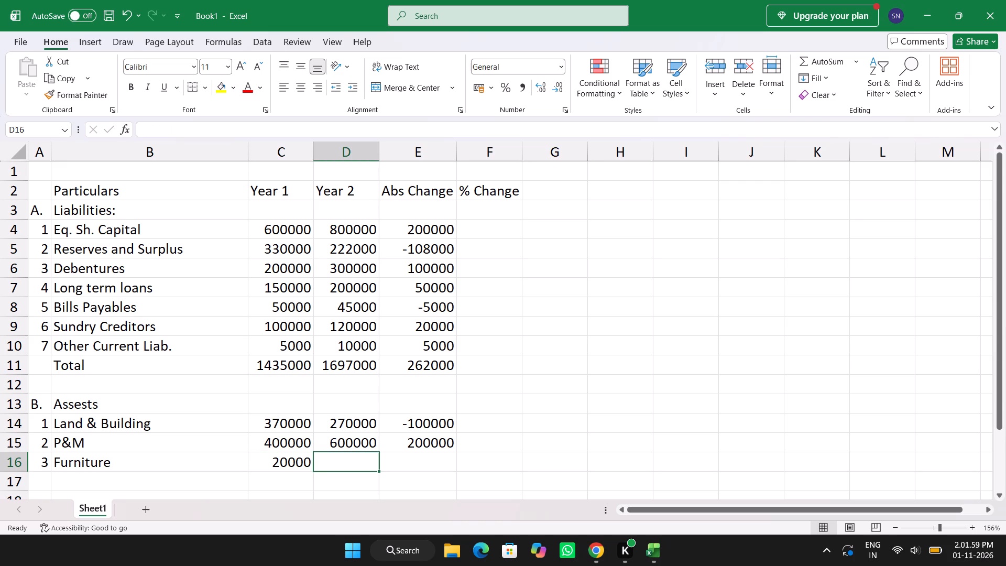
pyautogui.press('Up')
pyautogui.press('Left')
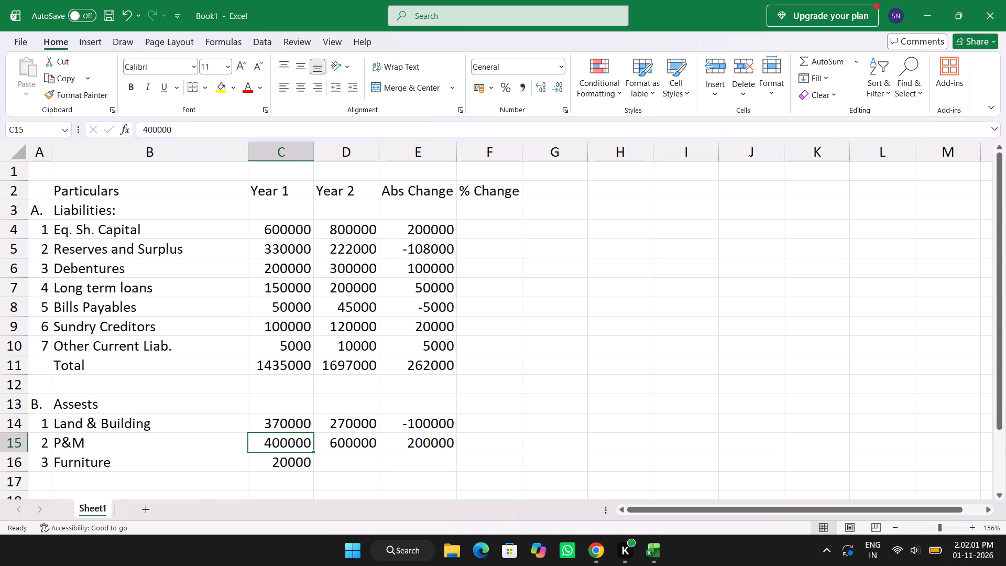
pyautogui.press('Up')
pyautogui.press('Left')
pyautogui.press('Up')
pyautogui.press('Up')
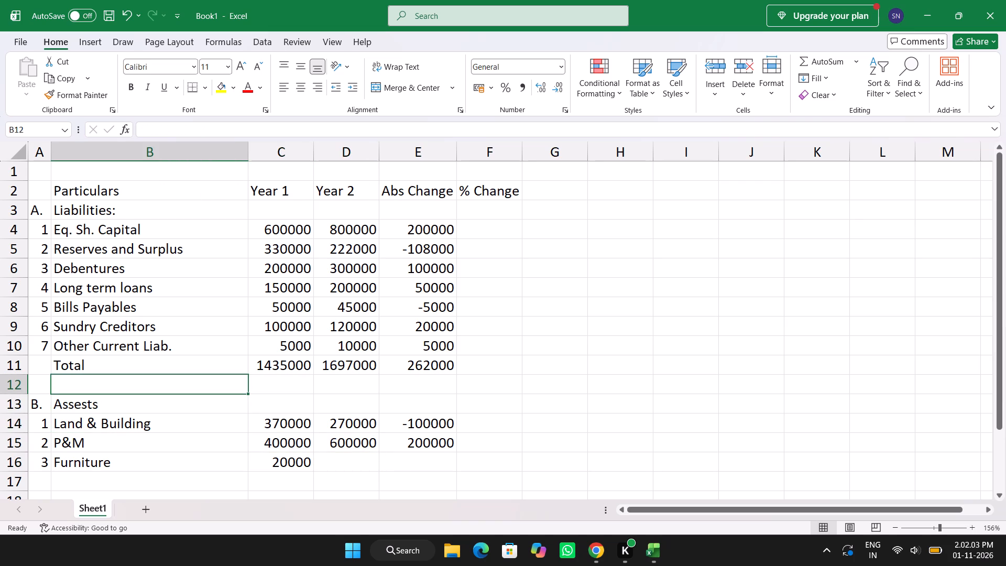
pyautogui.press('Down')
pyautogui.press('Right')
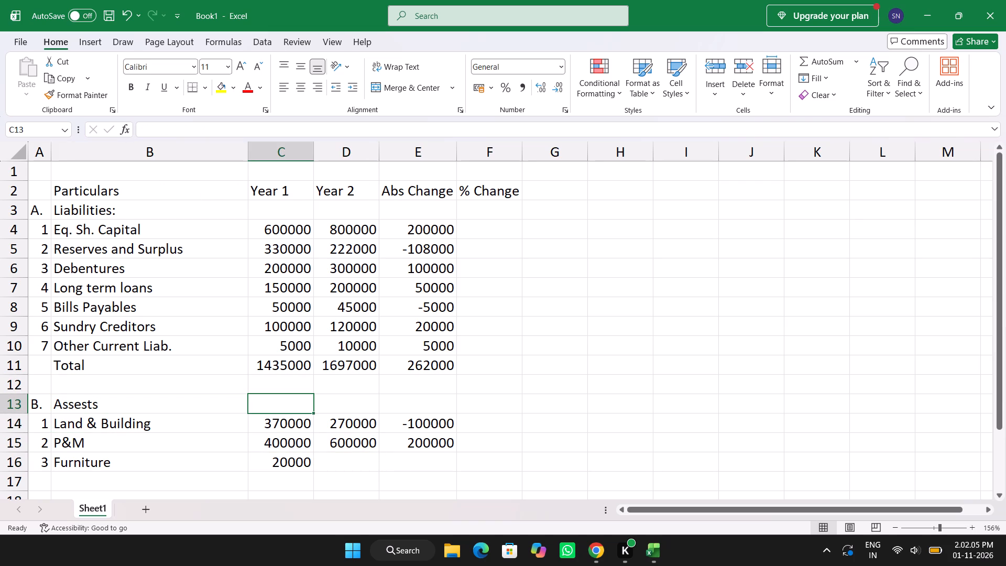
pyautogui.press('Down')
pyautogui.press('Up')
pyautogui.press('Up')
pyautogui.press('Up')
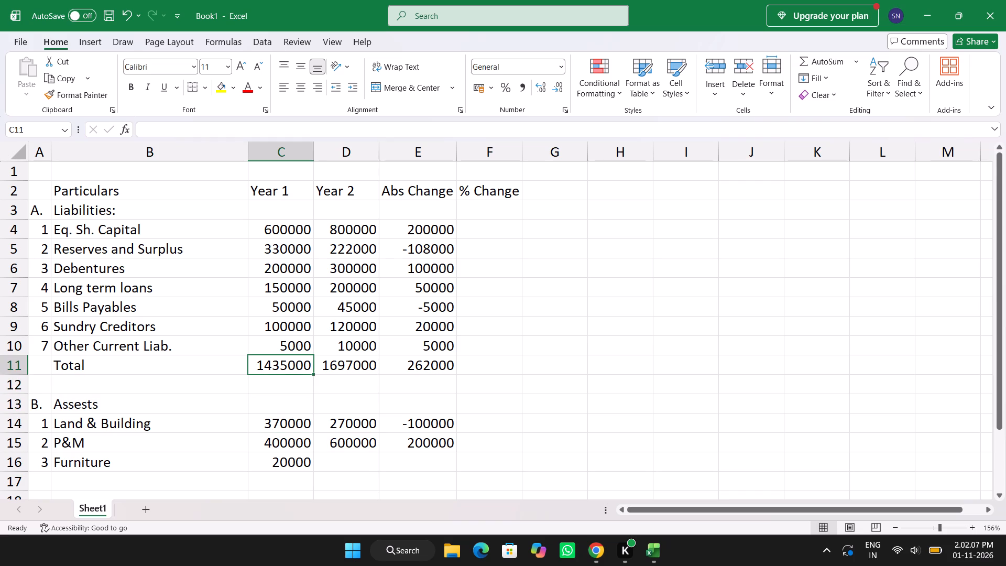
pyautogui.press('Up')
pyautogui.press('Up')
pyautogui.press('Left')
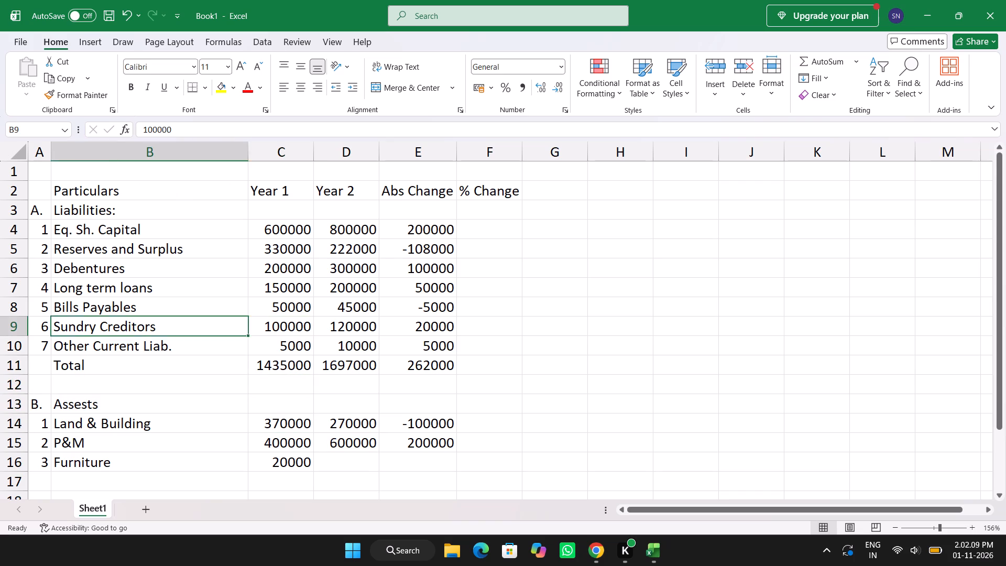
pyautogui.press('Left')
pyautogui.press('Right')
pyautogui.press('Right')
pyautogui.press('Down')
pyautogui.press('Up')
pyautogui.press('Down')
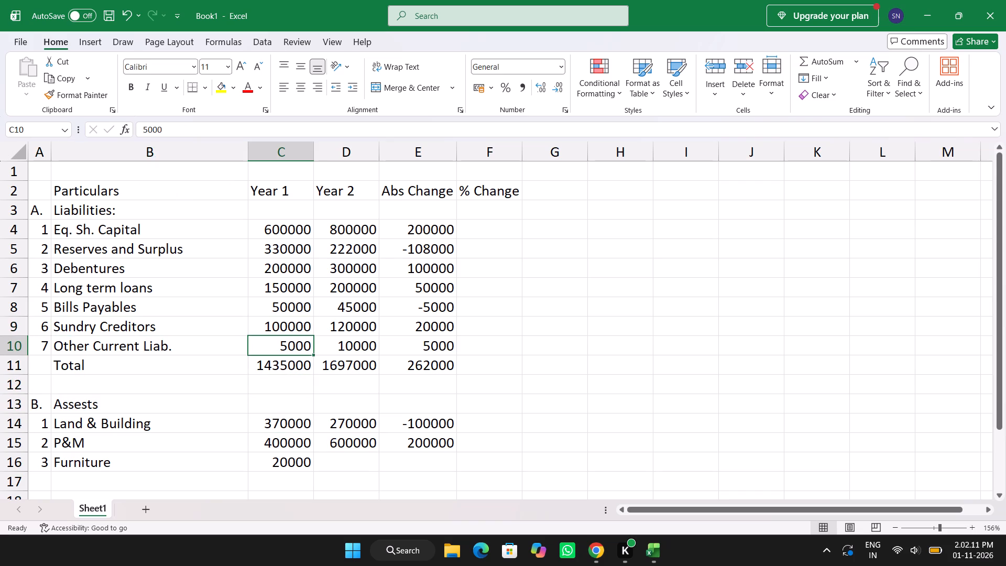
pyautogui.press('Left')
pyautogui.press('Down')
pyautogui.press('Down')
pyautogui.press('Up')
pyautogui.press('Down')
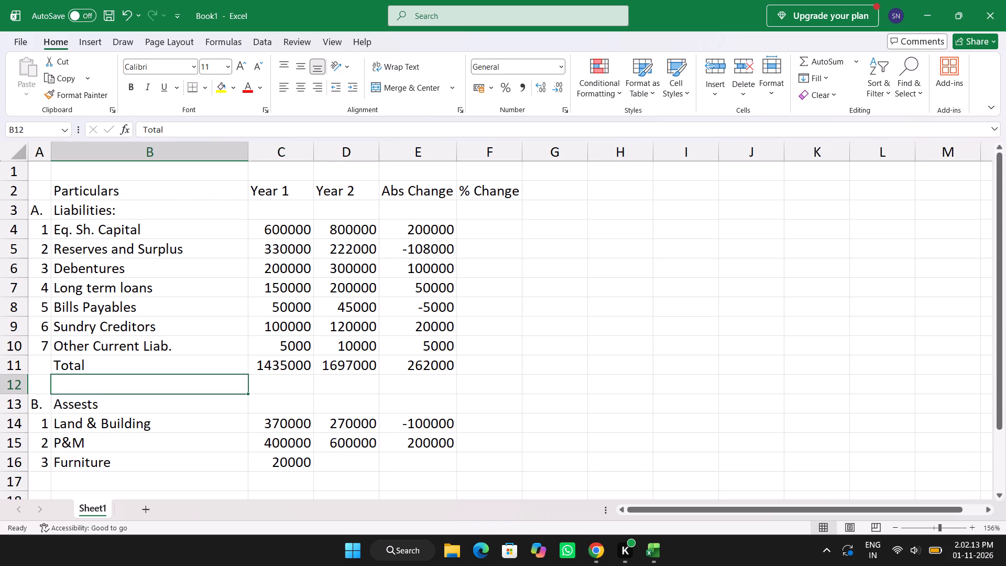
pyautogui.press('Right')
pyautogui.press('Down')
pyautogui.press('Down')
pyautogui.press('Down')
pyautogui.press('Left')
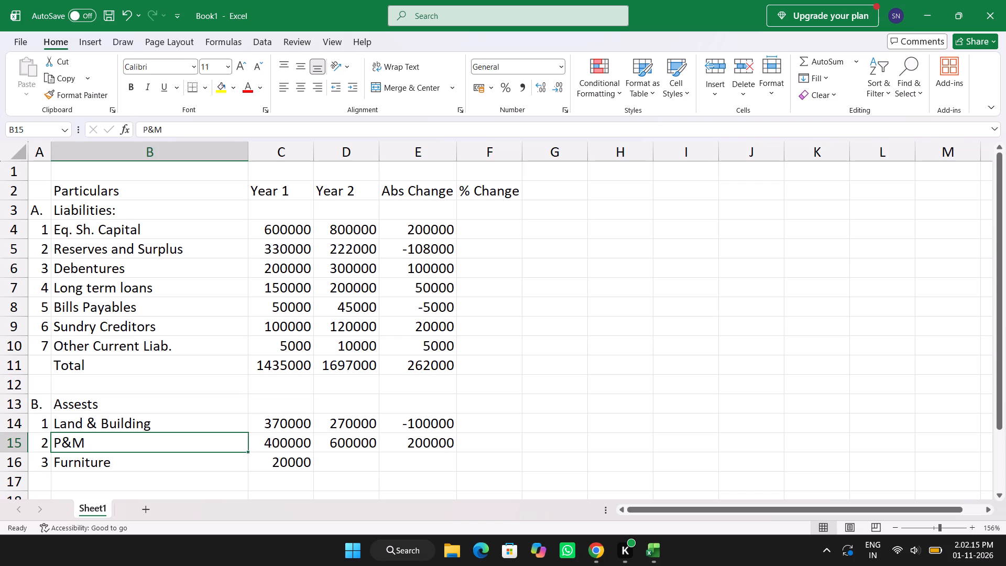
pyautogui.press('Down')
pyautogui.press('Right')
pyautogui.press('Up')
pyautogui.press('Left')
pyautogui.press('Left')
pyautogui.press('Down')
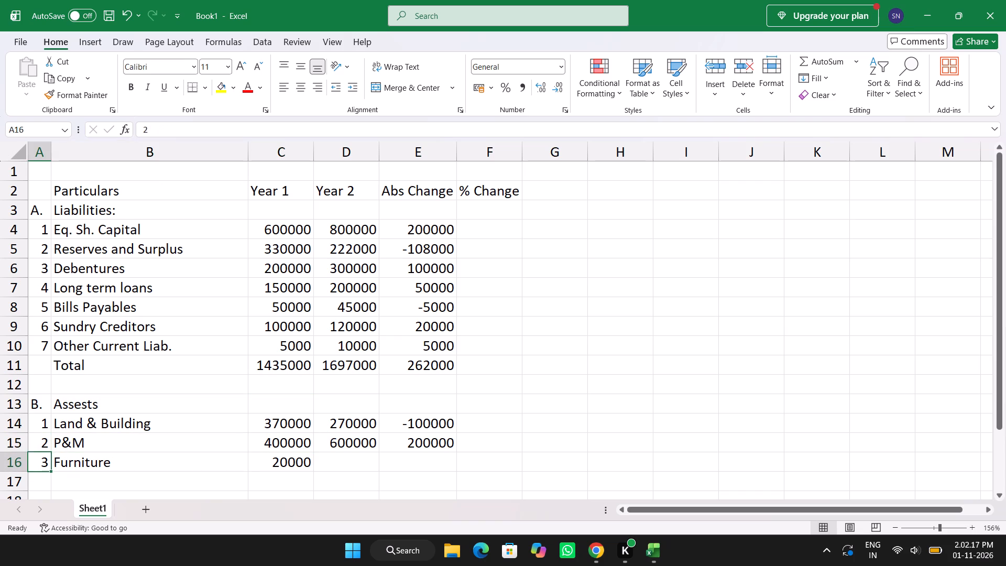
# Enter 25000 as the Year 2 figure for Furniture in D16.
pyautogui.press('Down')
pyautogui.press('Right')
pyautogui.press('Right')
pyautogui.press('Right')
pyautogui.press('Up')
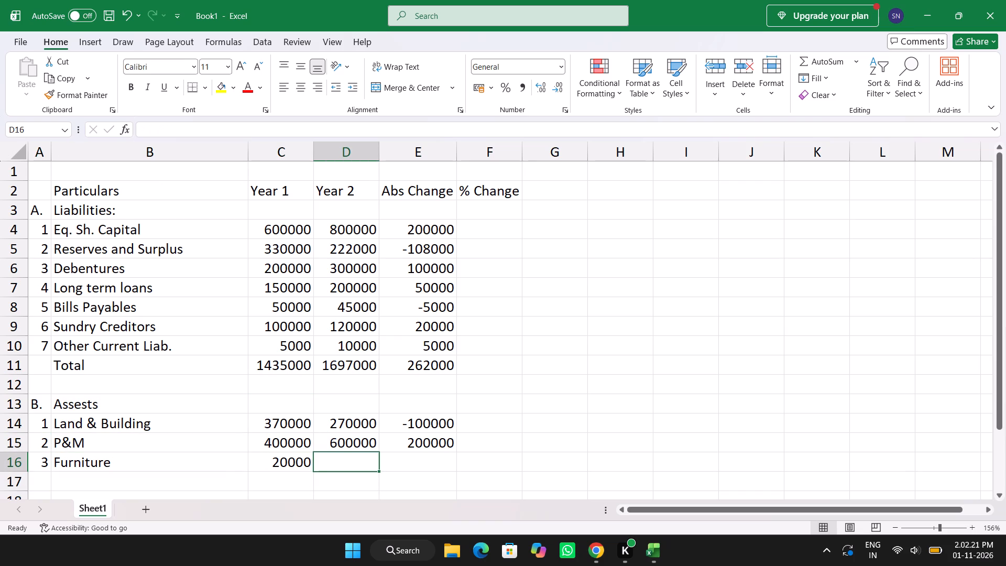
pyautogui.write('25')
pyautogui.write('000')
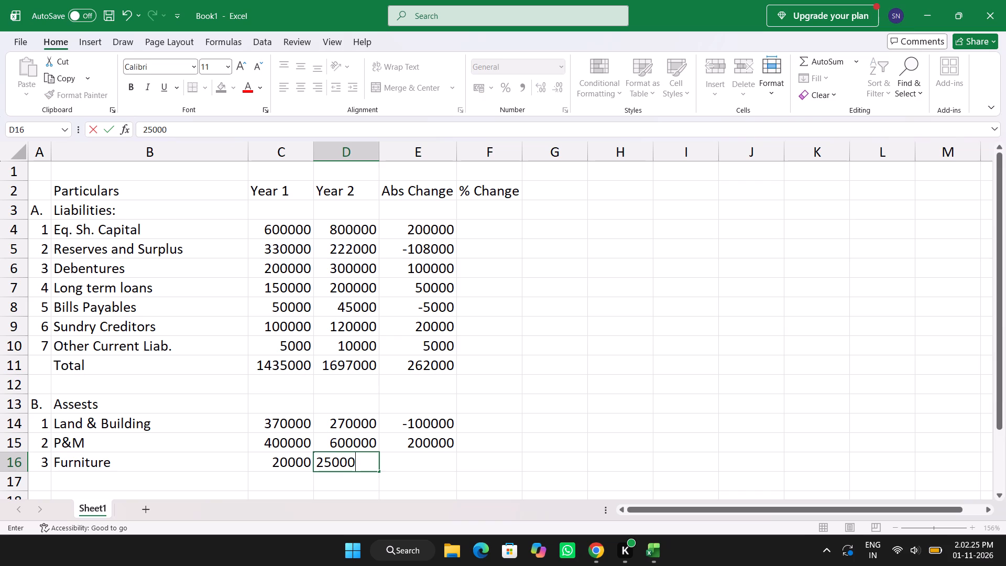
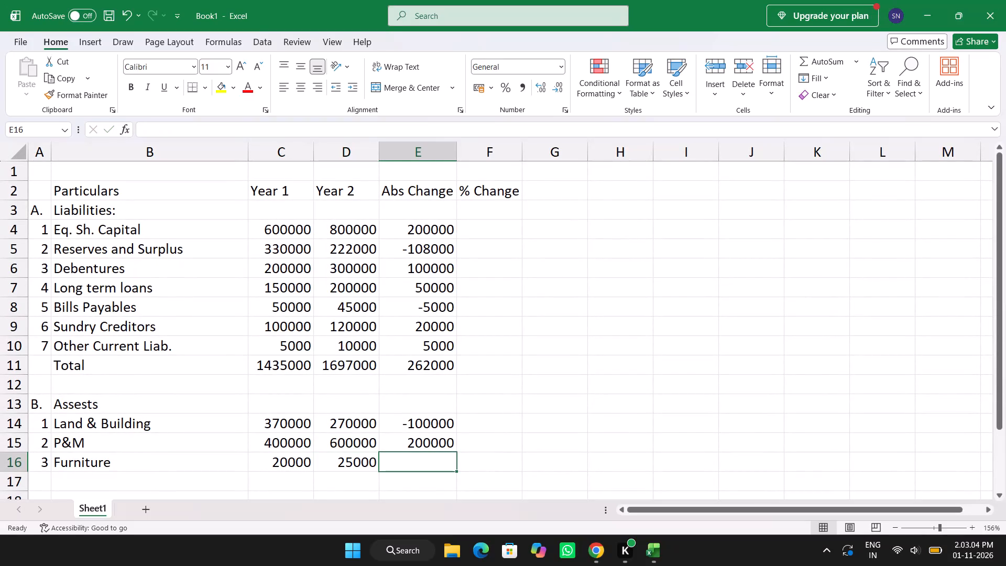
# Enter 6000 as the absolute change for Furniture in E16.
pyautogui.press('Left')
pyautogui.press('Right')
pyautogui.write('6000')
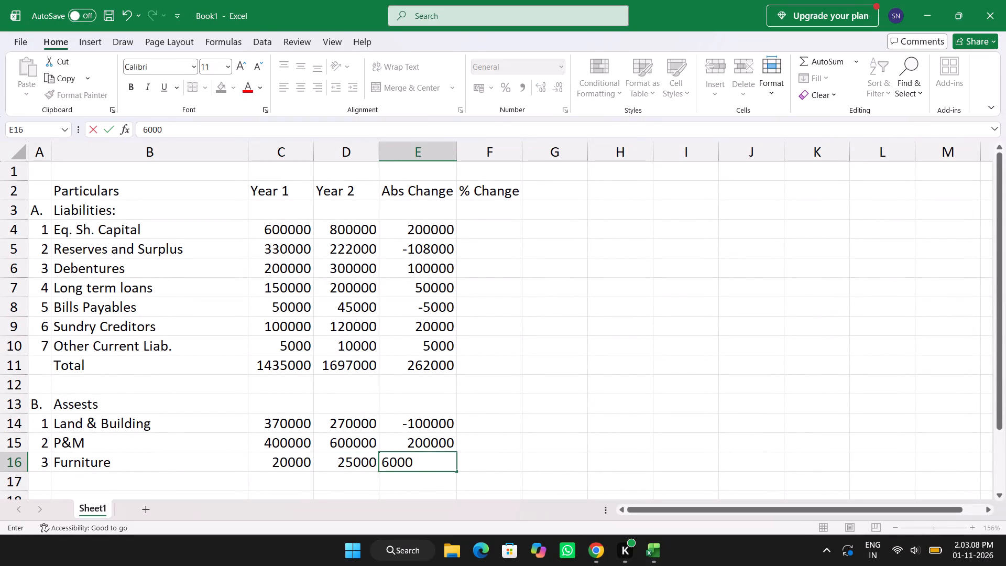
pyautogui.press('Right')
# Replace the Furniture absolute change in E16 with 5000.
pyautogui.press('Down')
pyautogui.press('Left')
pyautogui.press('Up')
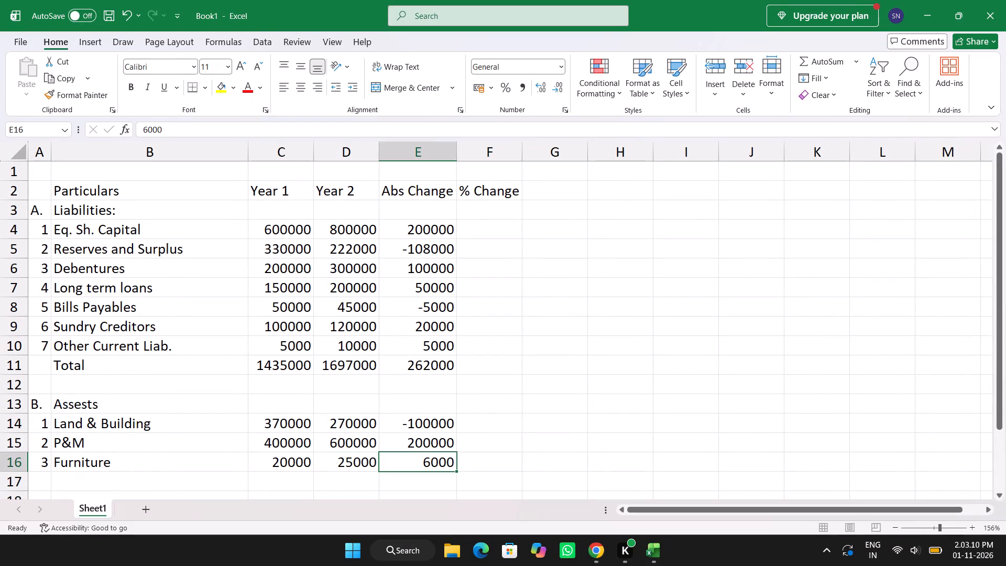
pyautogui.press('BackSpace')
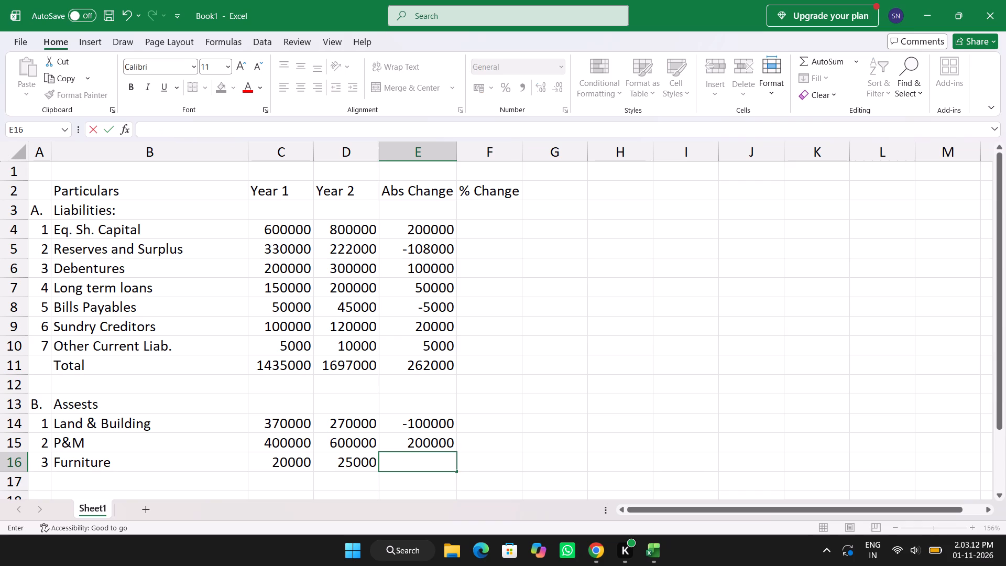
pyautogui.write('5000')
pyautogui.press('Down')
# Add the fourth asset item in row 17, numbered 4 and labelled "Other Fixed Asset".
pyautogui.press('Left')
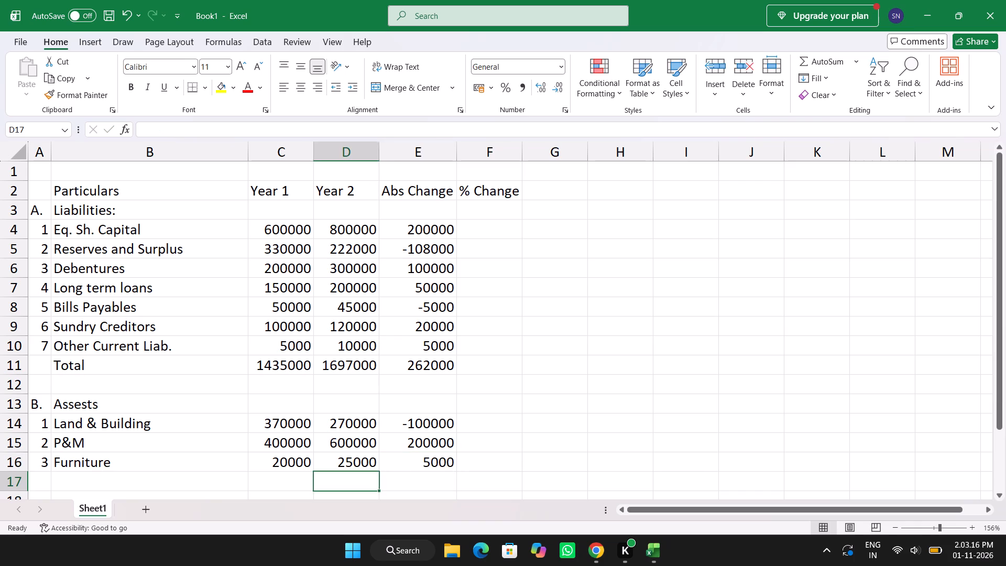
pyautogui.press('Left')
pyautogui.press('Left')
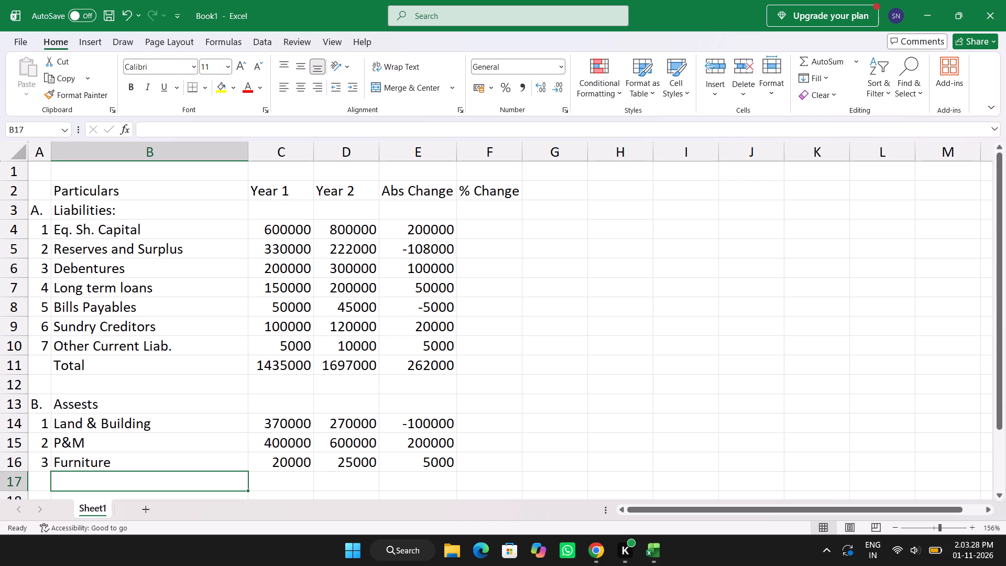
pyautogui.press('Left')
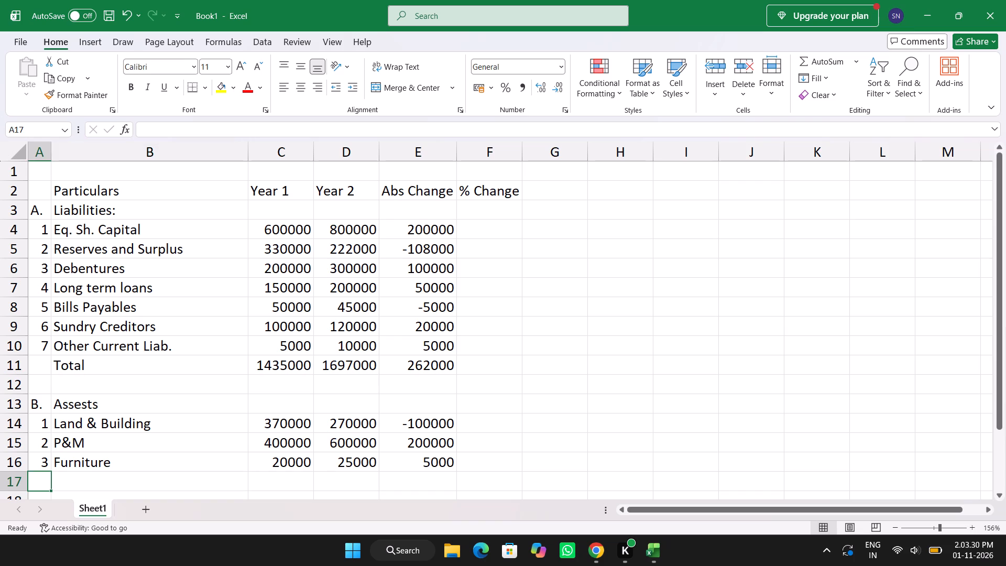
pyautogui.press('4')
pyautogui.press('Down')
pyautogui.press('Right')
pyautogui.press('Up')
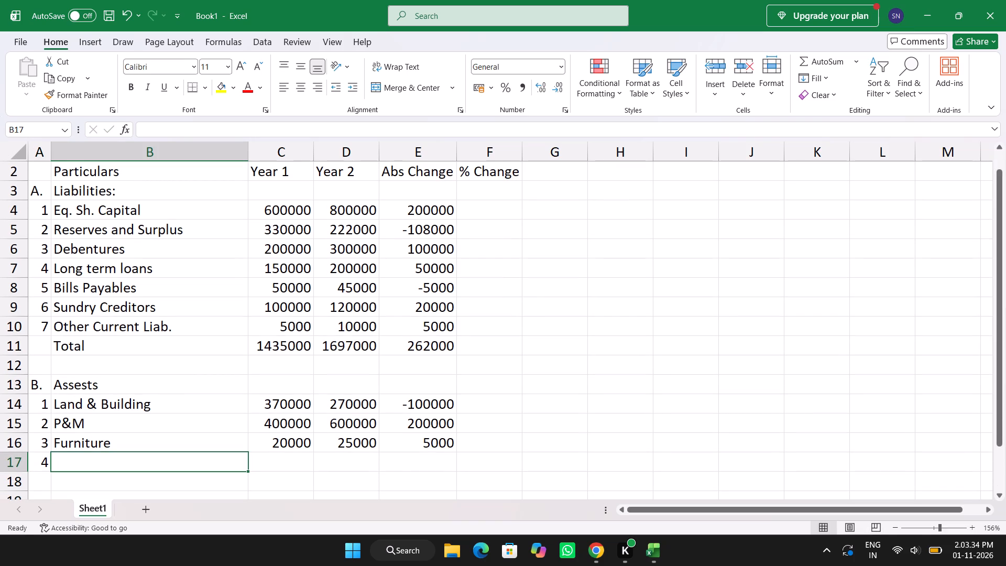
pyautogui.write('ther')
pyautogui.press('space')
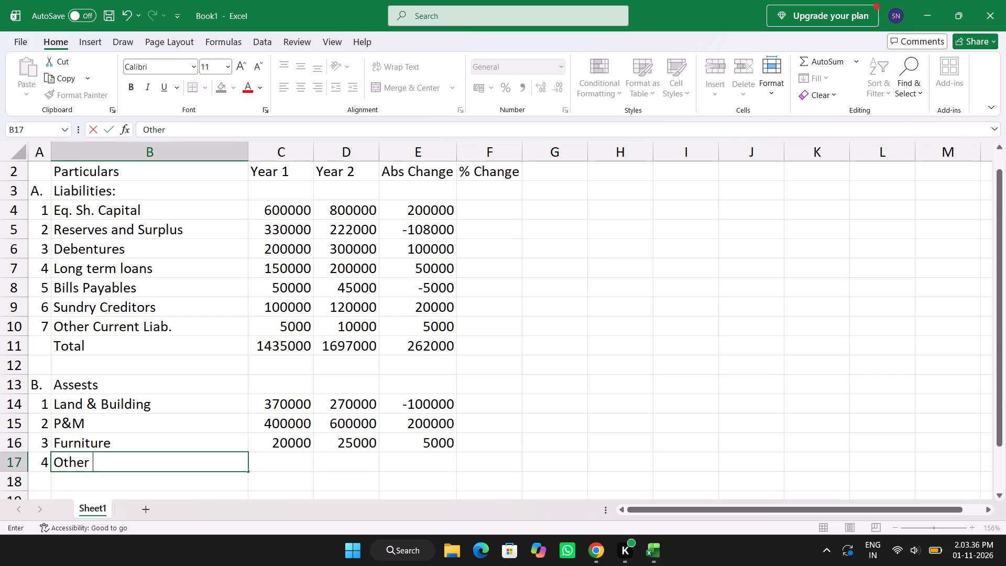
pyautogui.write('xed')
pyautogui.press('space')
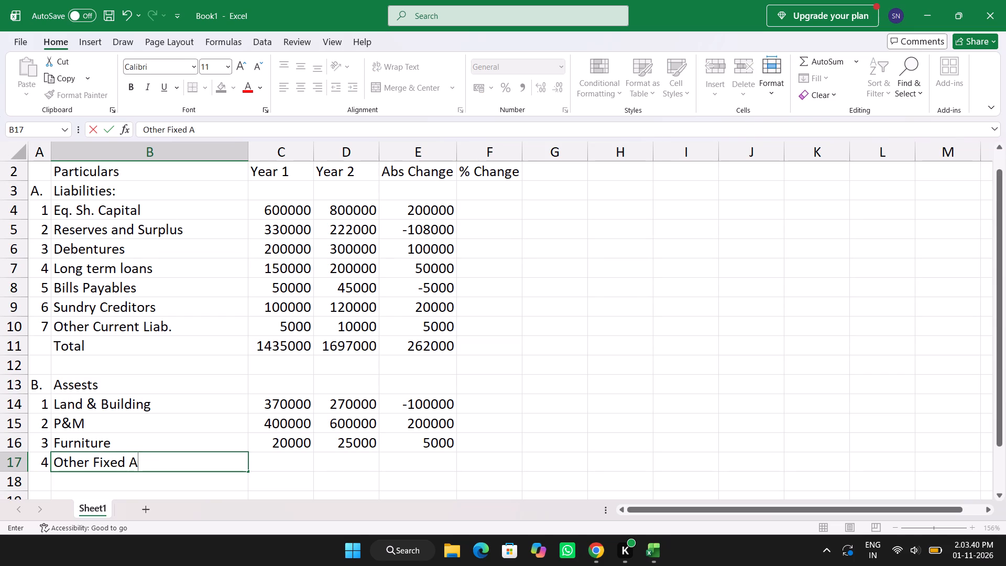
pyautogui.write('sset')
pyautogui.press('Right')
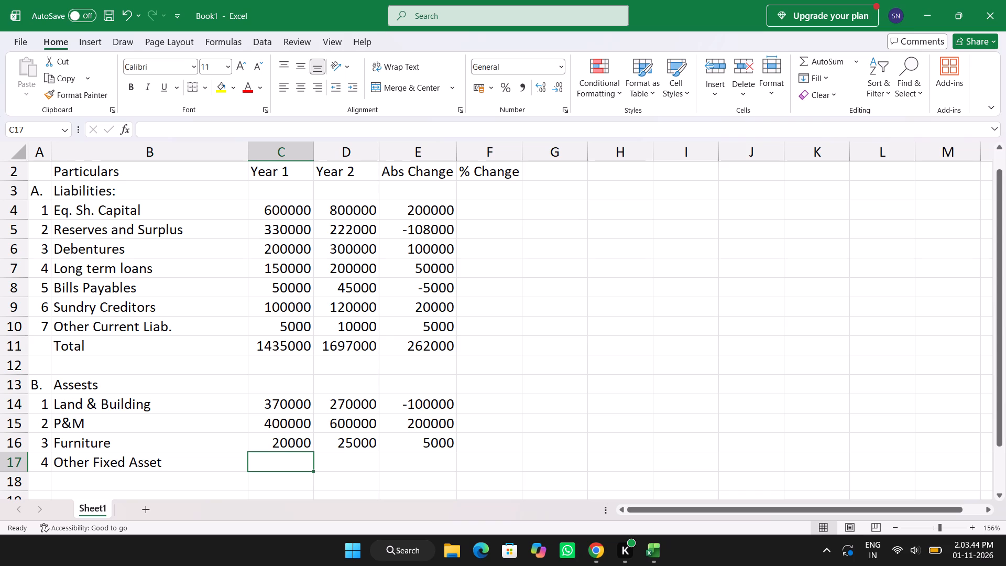
# Fill in the Other Fixed Asset figures in row 17: Year 1 25000, Year 2 30000, absolute change 5000.
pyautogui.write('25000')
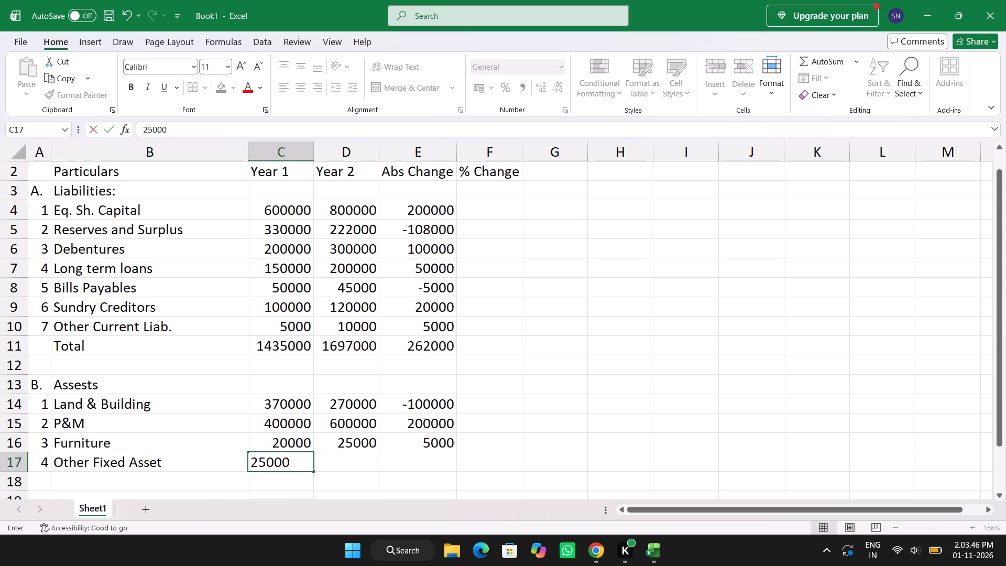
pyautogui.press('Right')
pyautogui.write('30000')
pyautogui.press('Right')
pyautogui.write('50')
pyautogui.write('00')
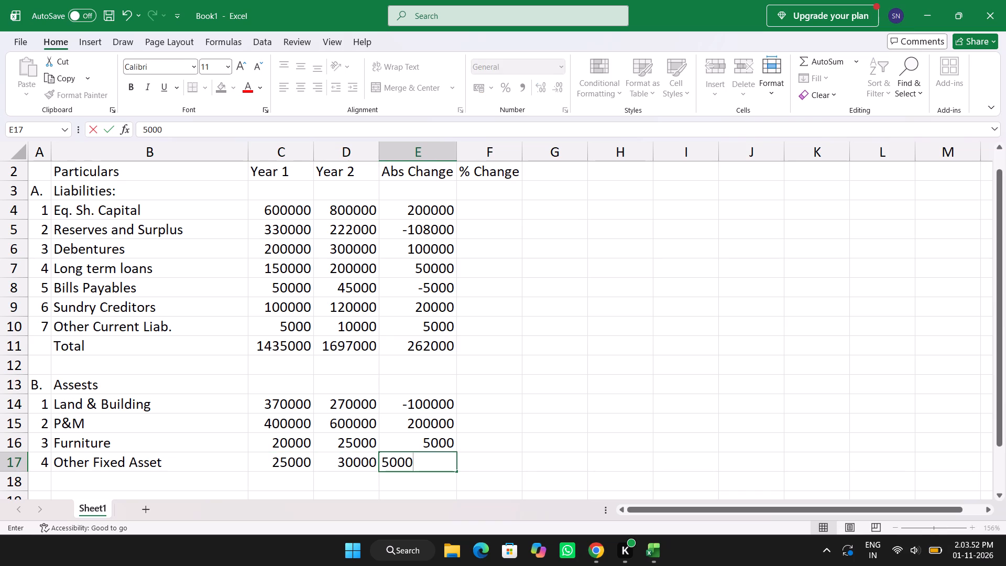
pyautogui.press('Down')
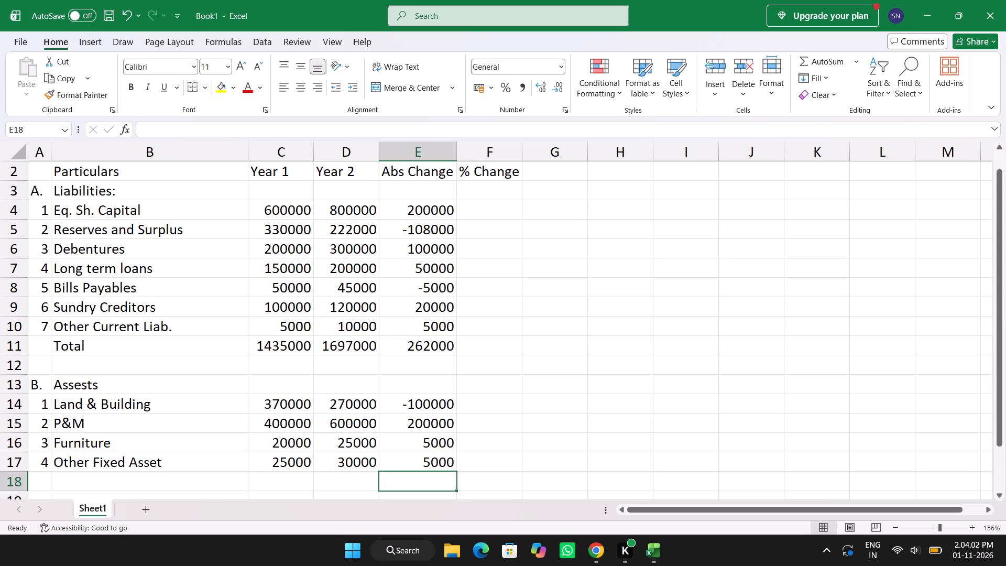
# Add the fifth asset item in row 18, numbered 5 and labelled "Cash In Hand".
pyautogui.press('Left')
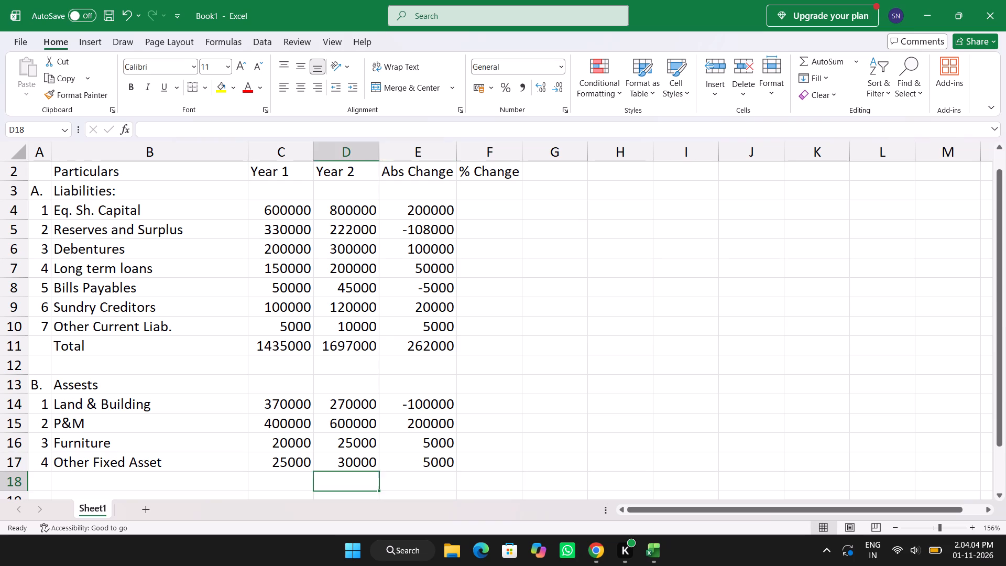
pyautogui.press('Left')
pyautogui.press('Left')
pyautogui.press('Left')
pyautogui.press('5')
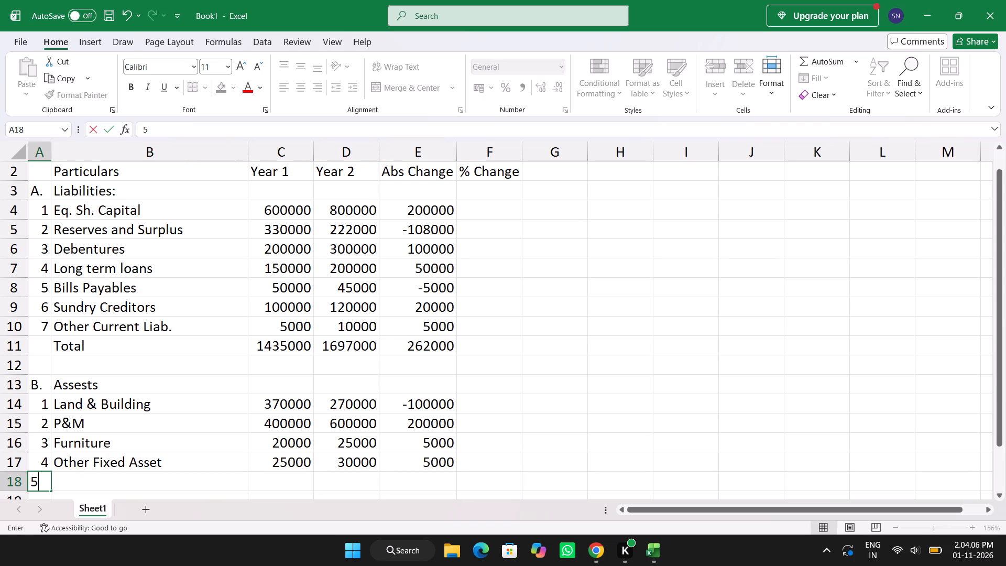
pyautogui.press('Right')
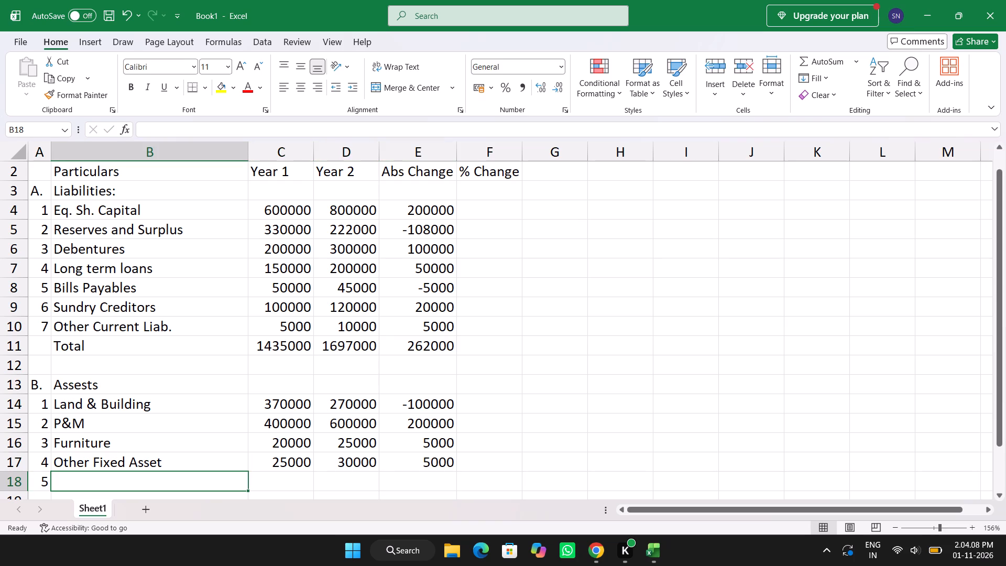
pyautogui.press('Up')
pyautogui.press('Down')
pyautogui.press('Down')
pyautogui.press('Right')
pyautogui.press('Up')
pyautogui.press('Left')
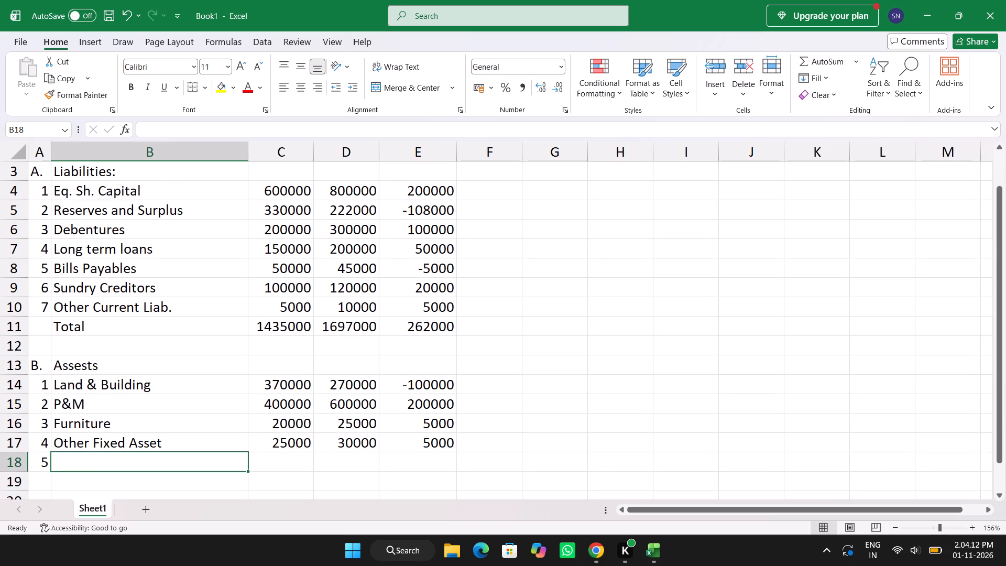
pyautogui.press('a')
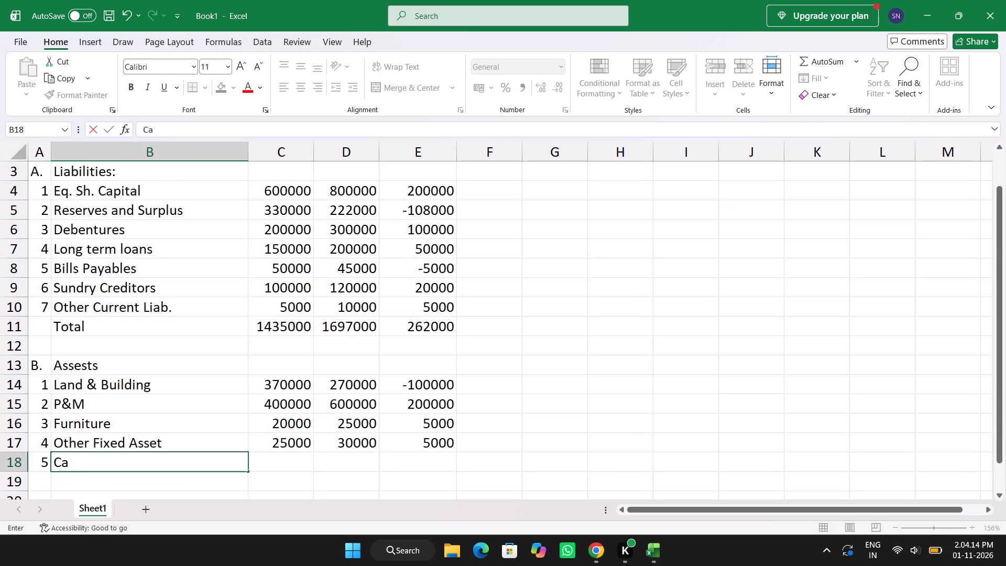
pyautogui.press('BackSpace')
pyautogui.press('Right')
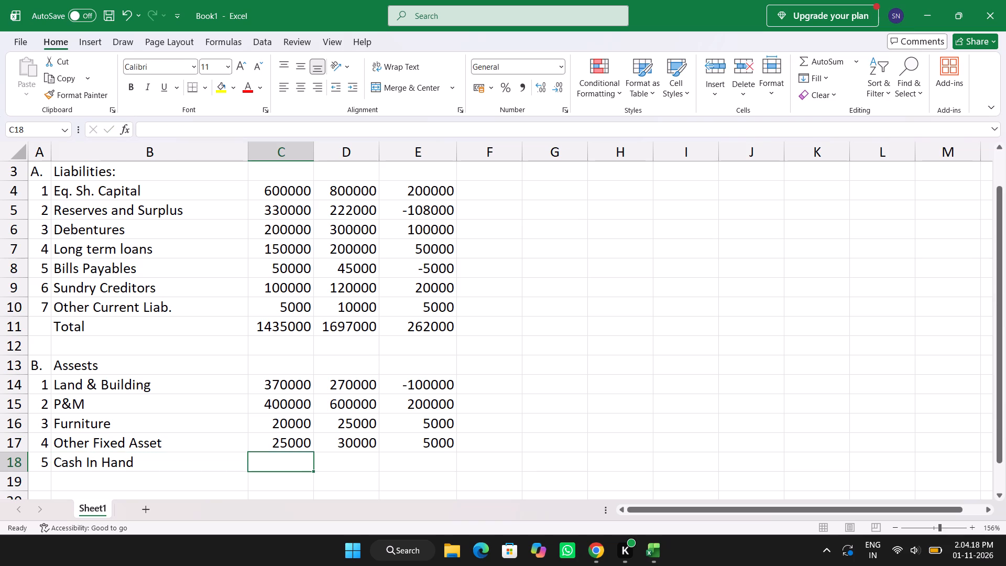
# Fill in the Cash In Hand figures in row 18: Year 1 20000, Year 2 80000, absolute change 60000.
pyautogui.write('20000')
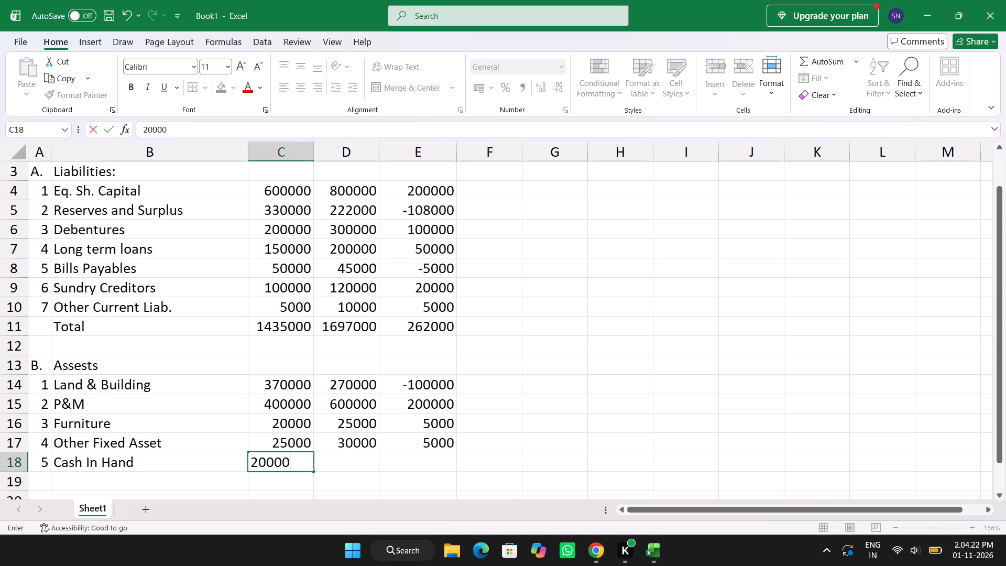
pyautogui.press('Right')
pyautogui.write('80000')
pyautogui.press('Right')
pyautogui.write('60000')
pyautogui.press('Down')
# Add the sixth asset item in row 19, numbered 6 and labelled "Bills Rec.".
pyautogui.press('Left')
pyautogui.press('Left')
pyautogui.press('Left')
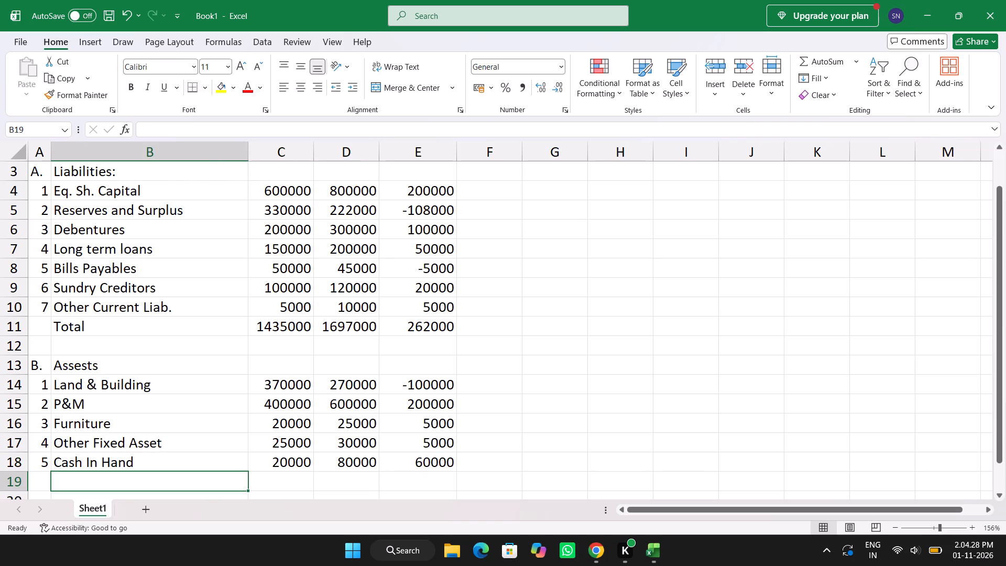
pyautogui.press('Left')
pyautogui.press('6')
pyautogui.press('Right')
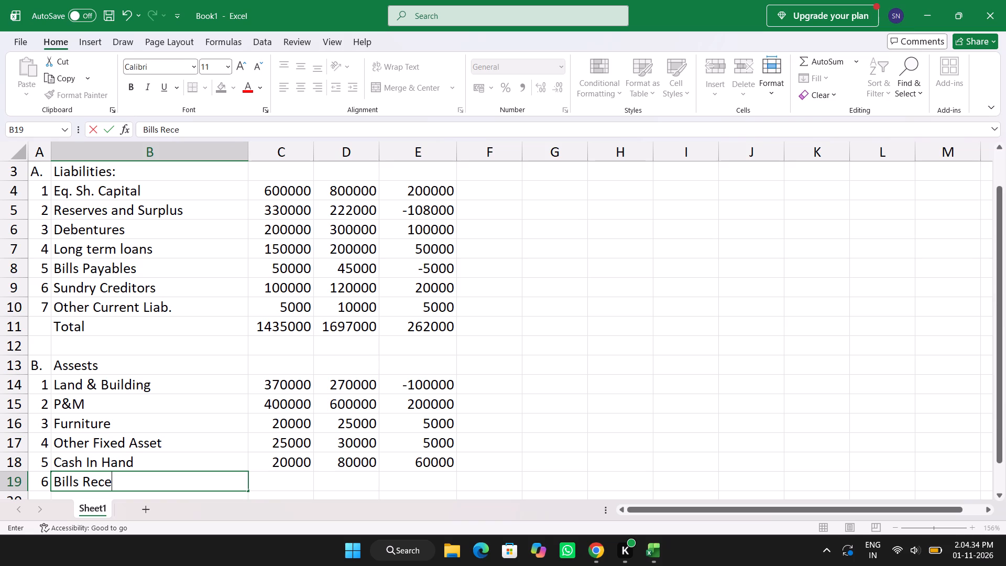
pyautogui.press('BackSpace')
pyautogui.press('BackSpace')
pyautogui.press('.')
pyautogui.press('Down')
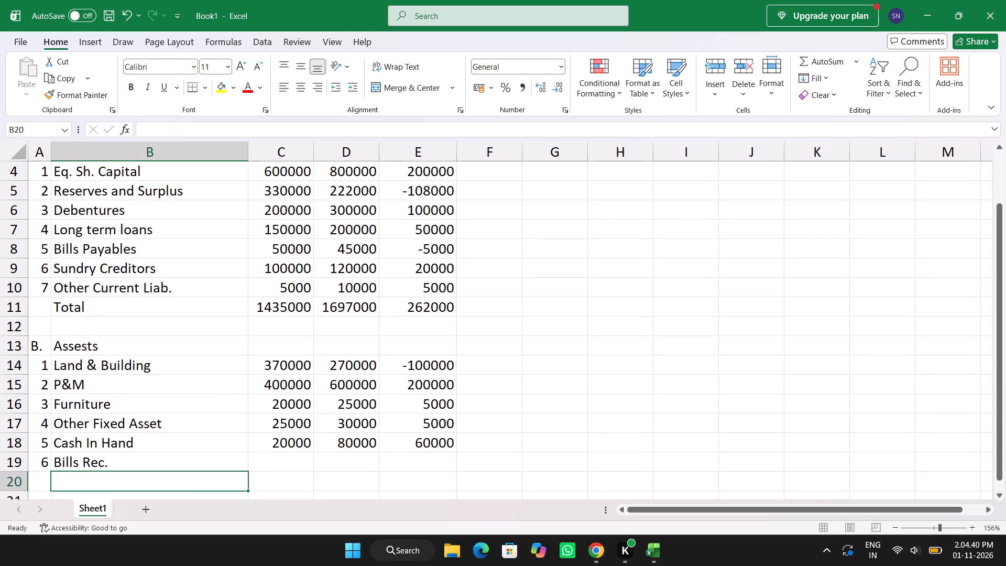
# Fill in the Bills Rec. figures in row 19: Year 1 150000, Year 2 90000, absolute change (60000).
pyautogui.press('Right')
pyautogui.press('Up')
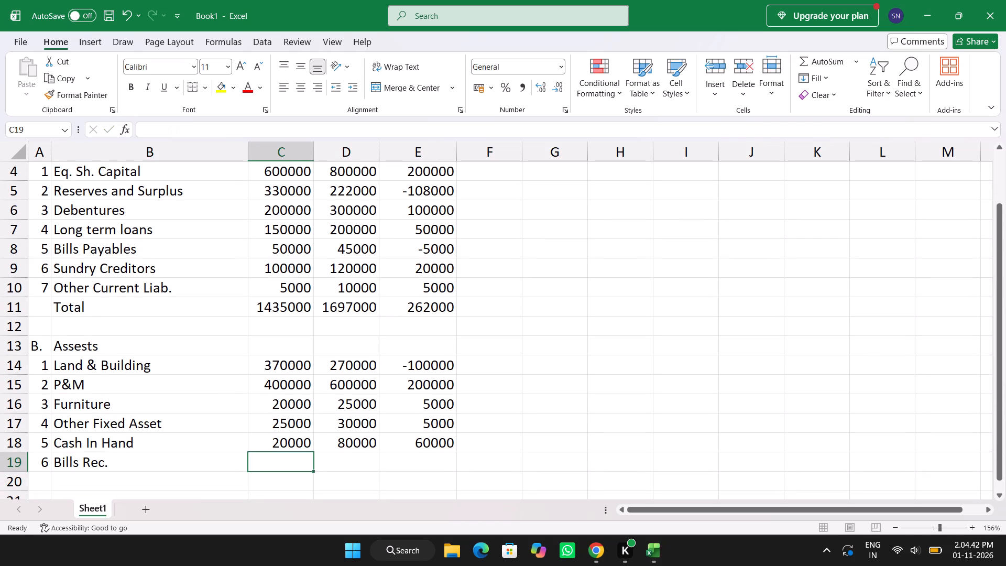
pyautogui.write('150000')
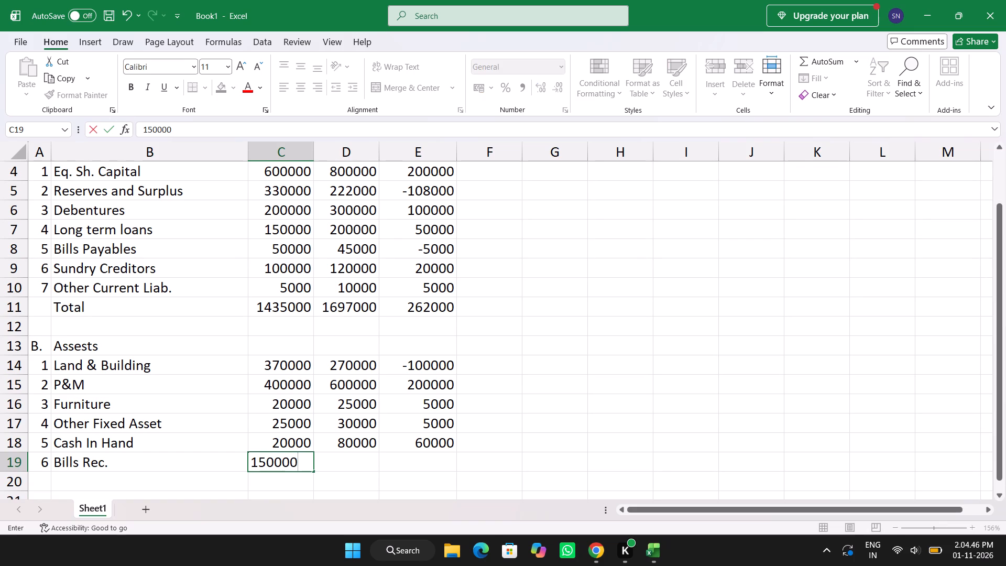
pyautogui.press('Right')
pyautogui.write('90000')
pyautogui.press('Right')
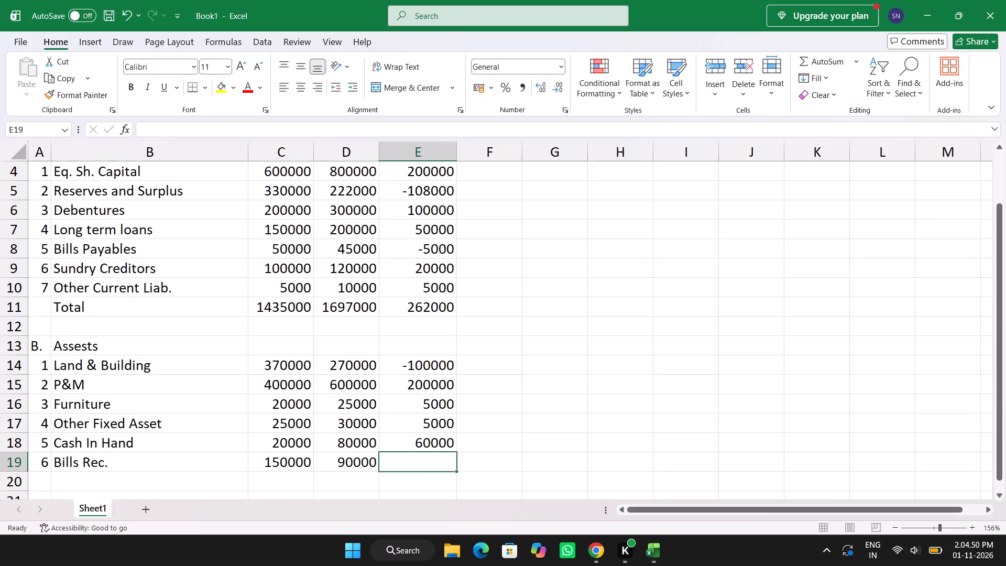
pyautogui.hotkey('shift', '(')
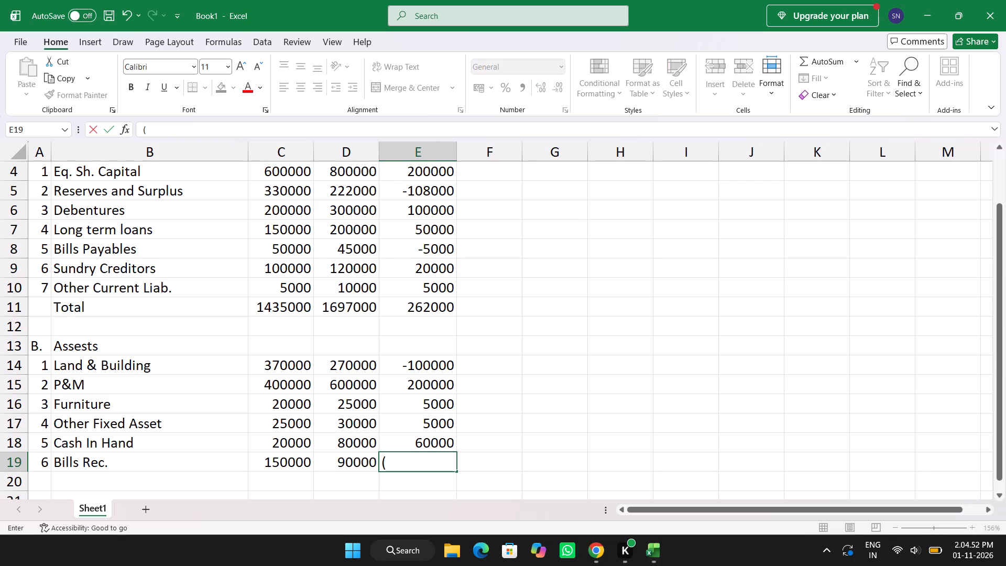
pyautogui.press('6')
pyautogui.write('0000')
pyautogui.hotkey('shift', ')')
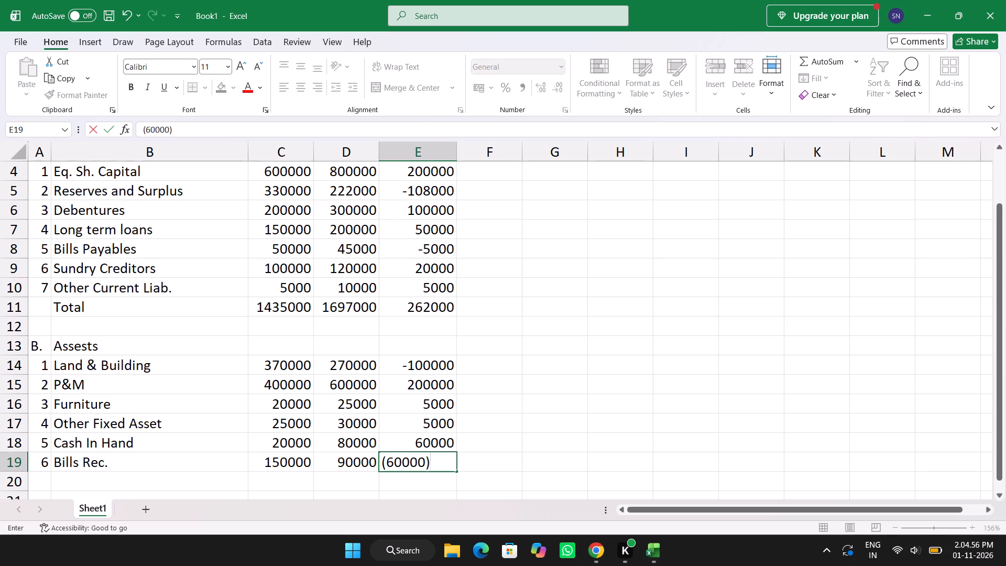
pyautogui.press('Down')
# Add the seventh asset item in row 20, numbered 7 and labelled "Debtors".
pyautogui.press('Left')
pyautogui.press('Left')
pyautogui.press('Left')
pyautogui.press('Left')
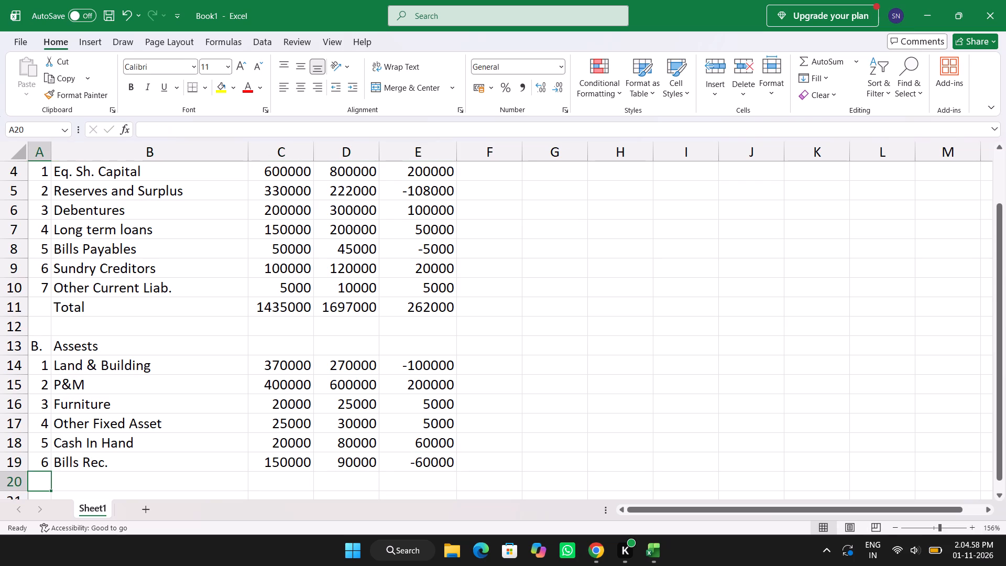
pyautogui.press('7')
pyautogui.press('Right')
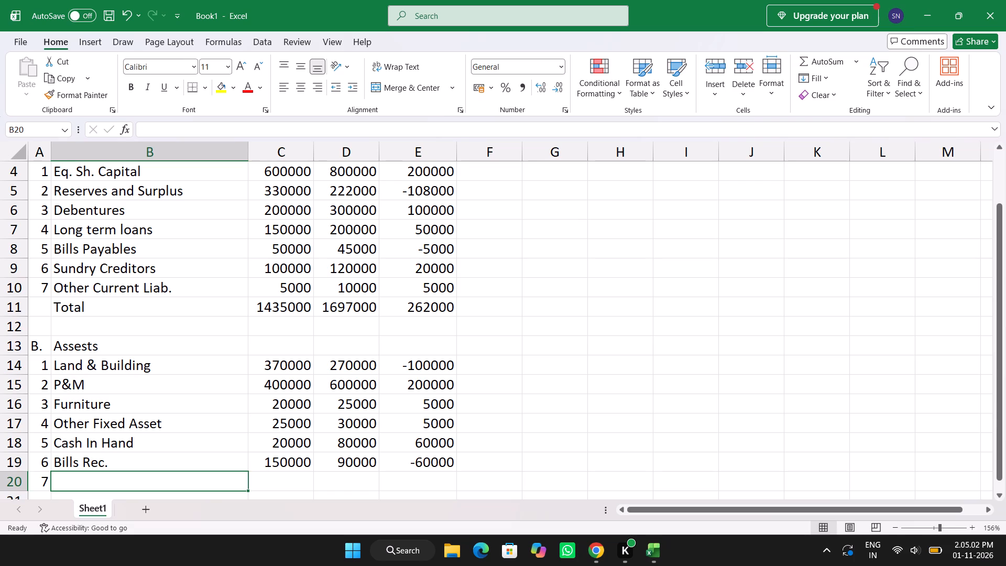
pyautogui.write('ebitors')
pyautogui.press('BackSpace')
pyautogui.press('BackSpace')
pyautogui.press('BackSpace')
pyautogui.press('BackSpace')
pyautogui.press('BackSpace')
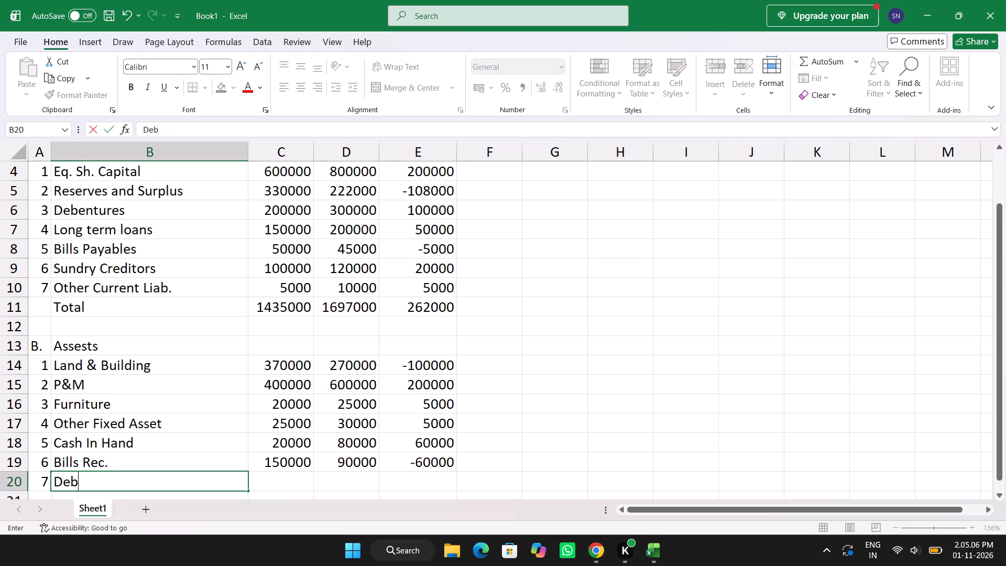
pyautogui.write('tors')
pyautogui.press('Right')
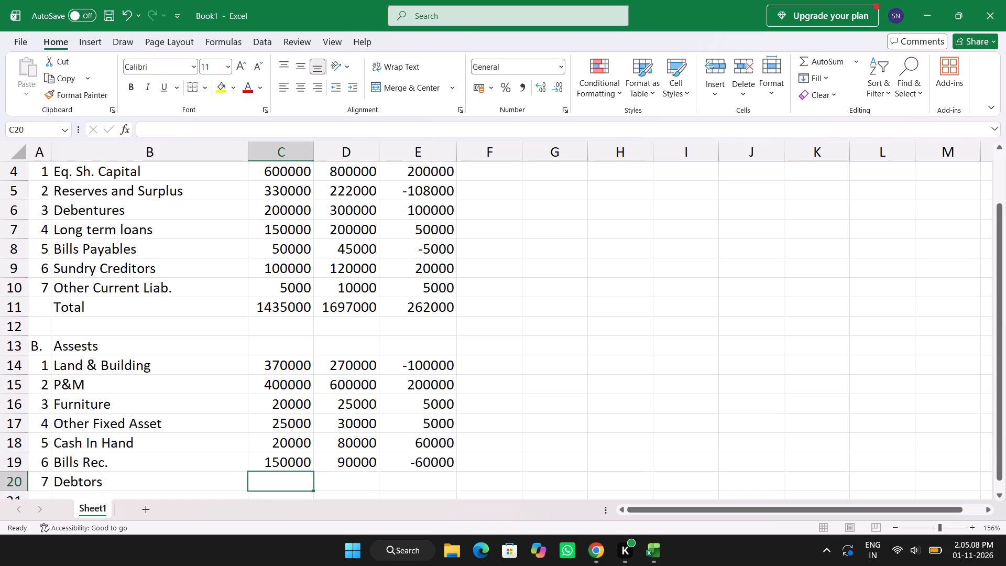
# Fill in the Debtors figures in row 20: Year 1 200000, Year 2 250000, absolute change 50000.
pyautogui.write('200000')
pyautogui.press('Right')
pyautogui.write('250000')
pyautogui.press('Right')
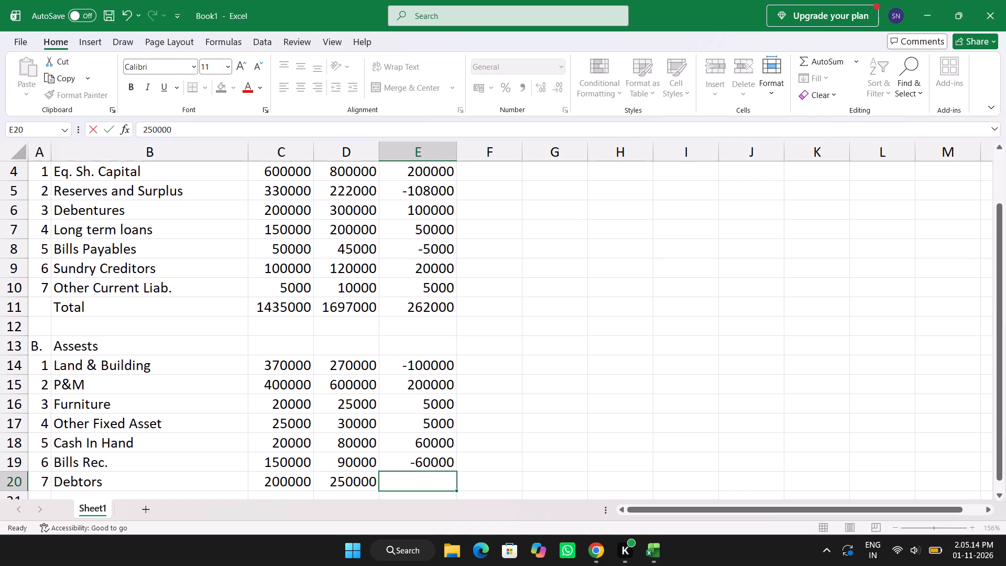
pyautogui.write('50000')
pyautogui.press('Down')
# Add the eighth asset item in row 21, numbered 8 and labelled "Stock".
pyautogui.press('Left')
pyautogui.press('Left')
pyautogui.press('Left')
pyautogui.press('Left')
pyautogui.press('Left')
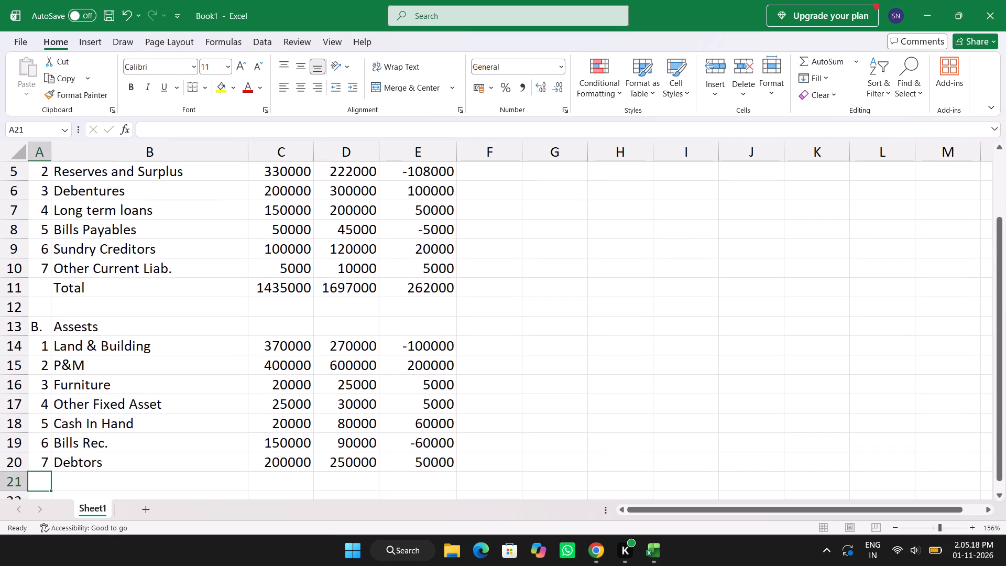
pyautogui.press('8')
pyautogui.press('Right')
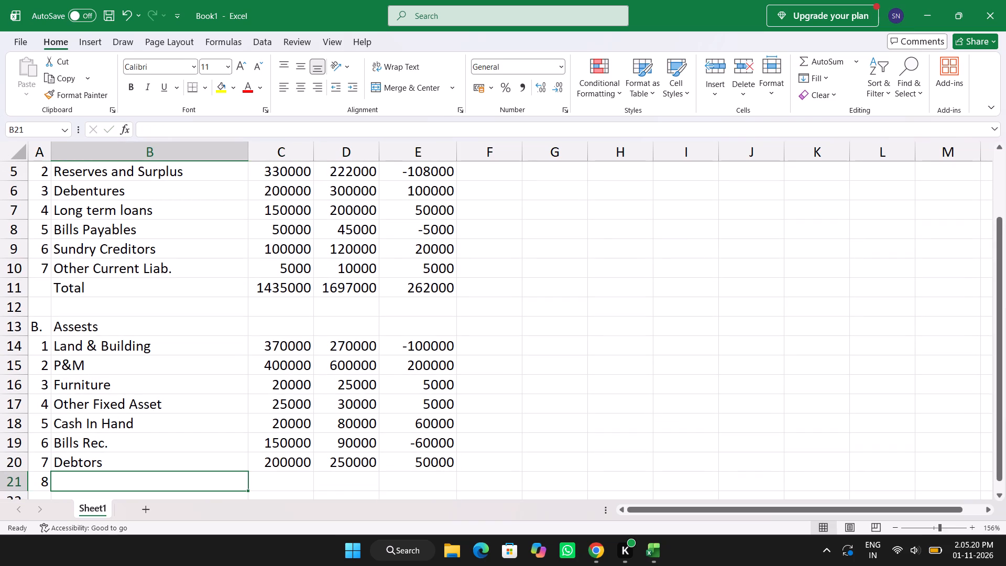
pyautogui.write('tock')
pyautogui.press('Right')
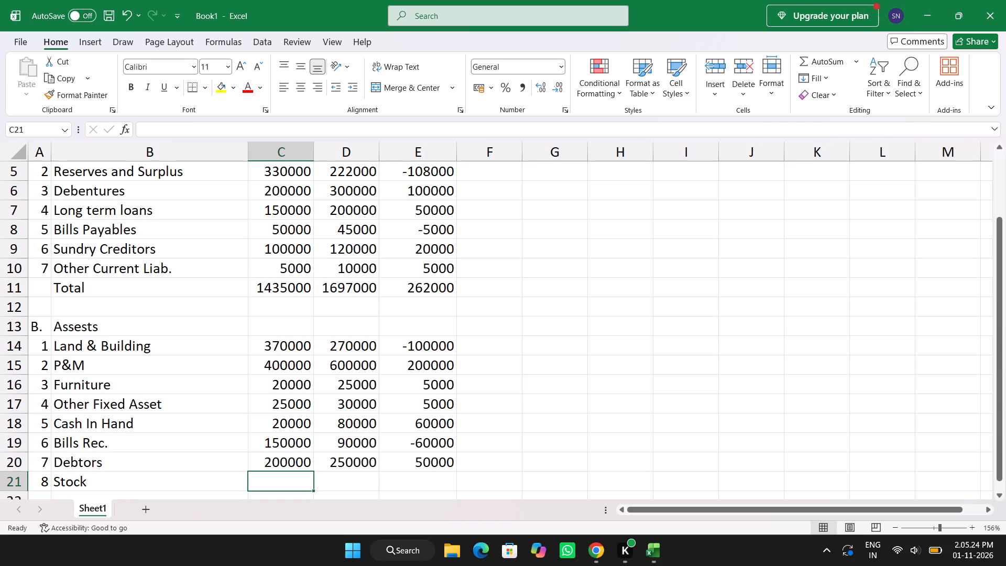
# Fill in the Stock figures in row 21: Year 1 250000, Year 2 350000, absolute change 100000.
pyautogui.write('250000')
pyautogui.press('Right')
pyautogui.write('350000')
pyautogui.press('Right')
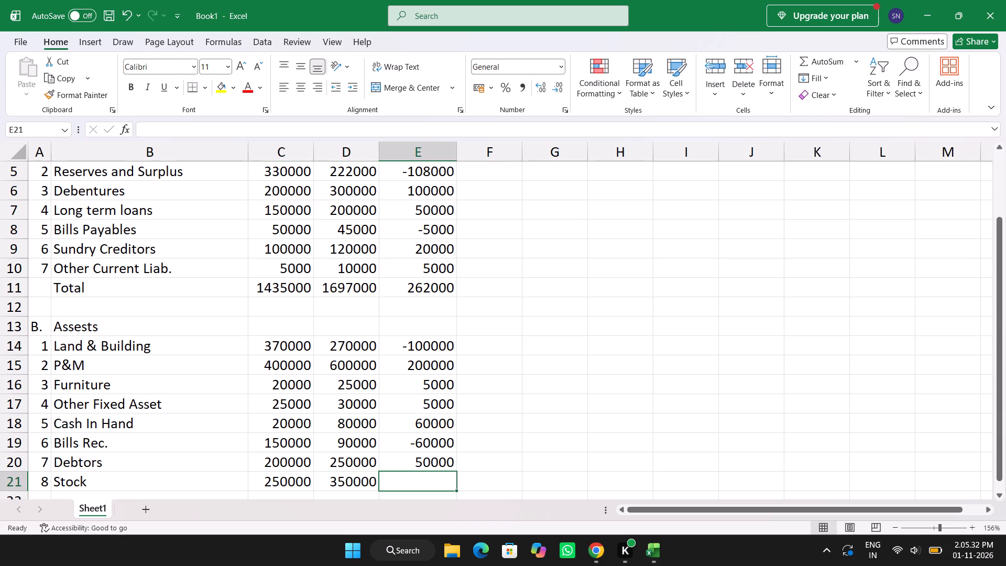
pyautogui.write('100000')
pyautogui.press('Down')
# Add the ninth asset item in row 22, numbered 9 and labelled "Prepaid Exp.".
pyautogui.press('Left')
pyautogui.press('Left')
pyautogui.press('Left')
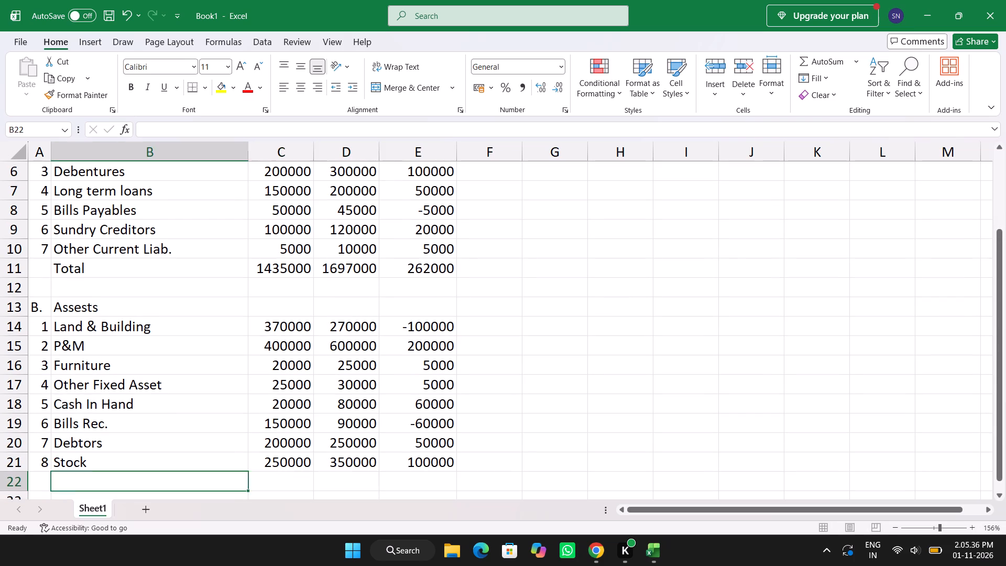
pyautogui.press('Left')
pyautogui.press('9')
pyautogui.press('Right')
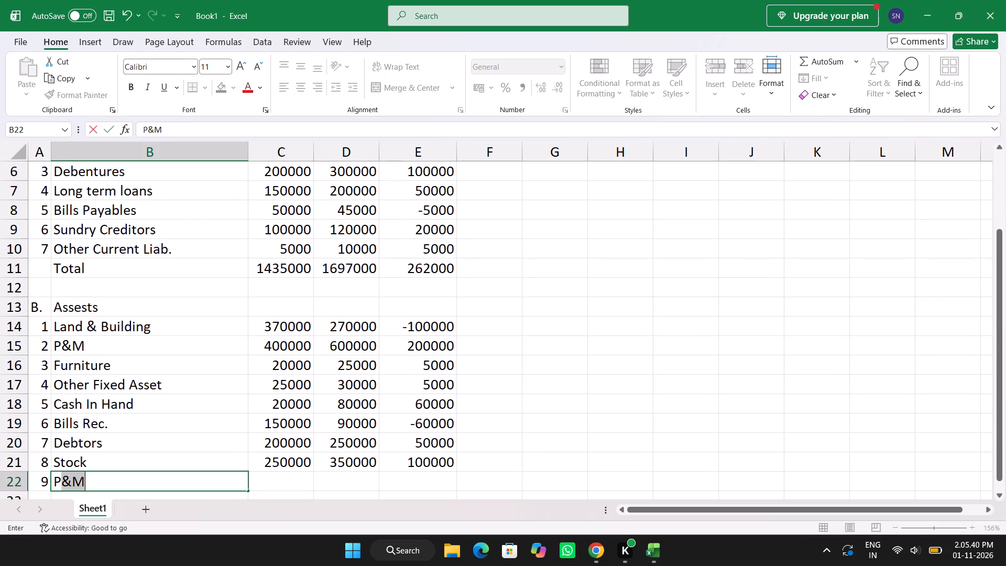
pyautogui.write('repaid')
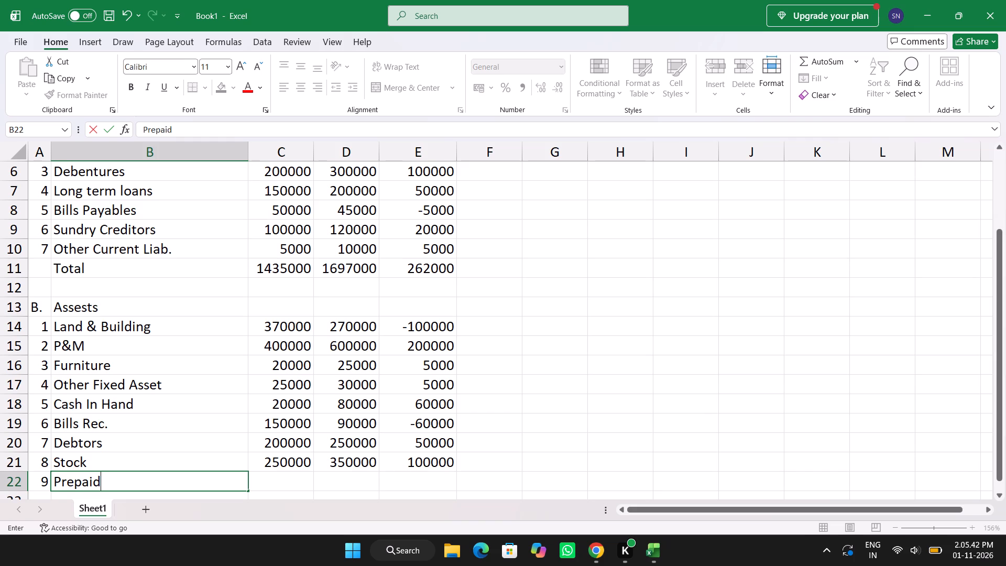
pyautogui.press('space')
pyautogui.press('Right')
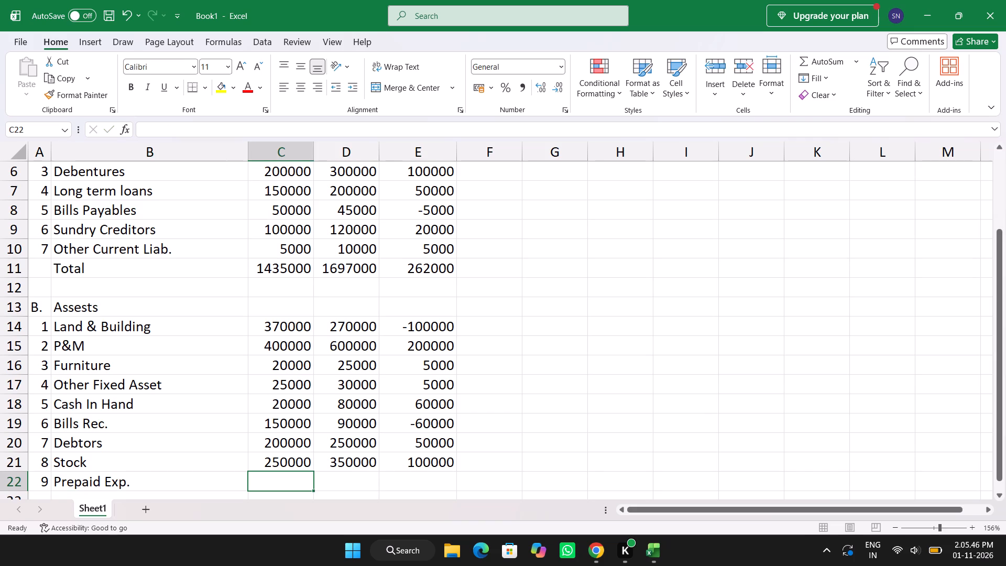
# Fill in the Prepaid Exp. figures in row 22: Year 1 blank, Year 2 2000, absolute change 2000.
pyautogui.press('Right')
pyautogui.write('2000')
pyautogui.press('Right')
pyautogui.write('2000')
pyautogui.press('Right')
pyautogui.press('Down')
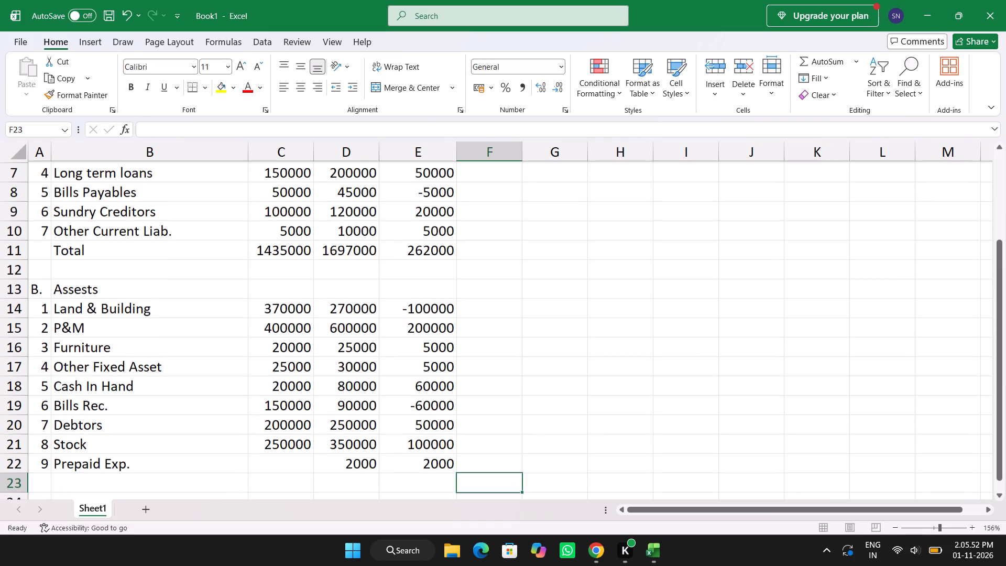
# Delete the "% Change" heading from cell F2 of the header row.
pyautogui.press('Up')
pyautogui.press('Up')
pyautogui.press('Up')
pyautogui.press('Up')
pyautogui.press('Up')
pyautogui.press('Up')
pyautogui.press('Up')
pyautogui.press('Up')
pyautogui.press('Up')
pyautogui.press('Up')
pyautogui.press('Up')
pyautogui.press('Up')
pyautogui.press('Up')
pyautogui.press('Up')
pyautogui.press('Up')
pyautogui.press('Up')
pyautogui.press('Up')
pyautogui.press('Up')
pyautogui.press('Up')
pyautogui.press('Up')
pyautogui.press('Up')
pyautogui.press('Up')
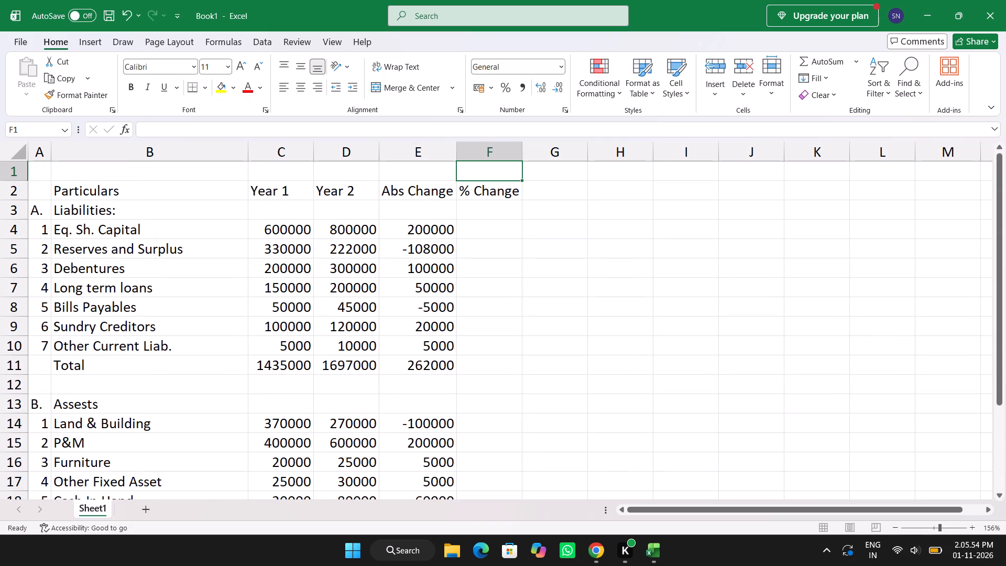
pyautogui.press('Left')
pyautogui.press('Down')
pyautogui.press('Right')
pyautogui.press('BackSpace')
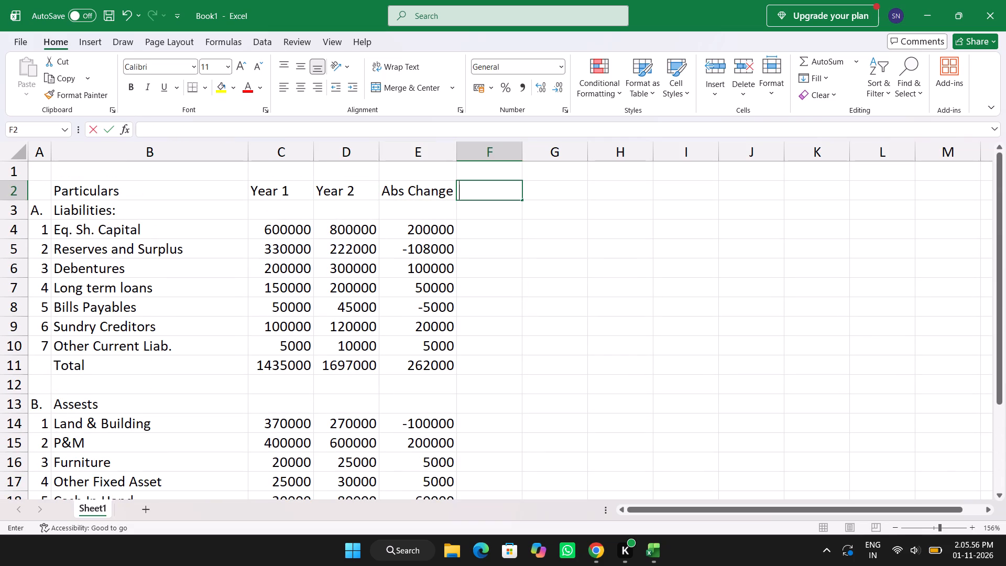
pyautogui.press('Left')
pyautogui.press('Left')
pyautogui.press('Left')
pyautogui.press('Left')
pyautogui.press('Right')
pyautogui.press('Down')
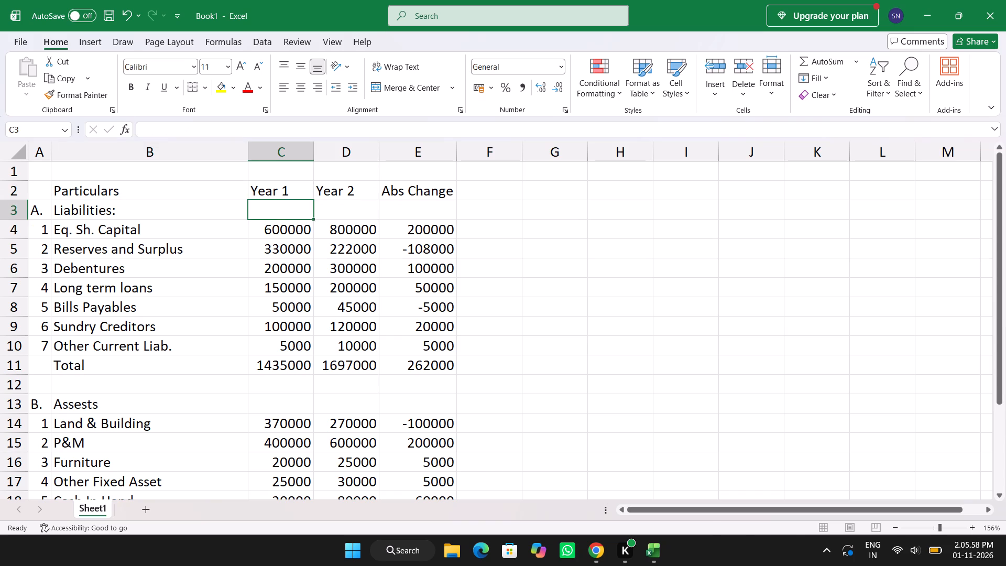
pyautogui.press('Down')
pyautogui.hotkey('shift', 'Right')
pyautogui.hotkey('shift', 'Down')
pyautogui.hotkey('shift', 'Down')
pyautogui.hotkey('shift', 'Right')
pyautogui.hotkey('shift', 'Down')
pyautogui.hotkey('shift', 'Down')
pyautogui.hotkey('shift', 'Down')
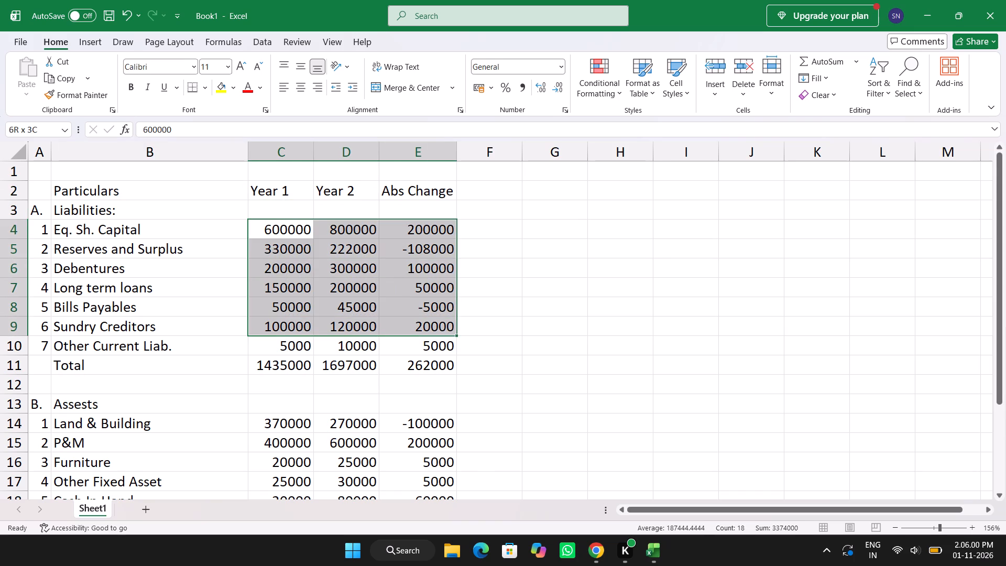
# Label the assets total row "Total" in cell B24, leaving row 23 blank below Prepaid Exp.
pyautogui.scroll(-2, 221, 332)
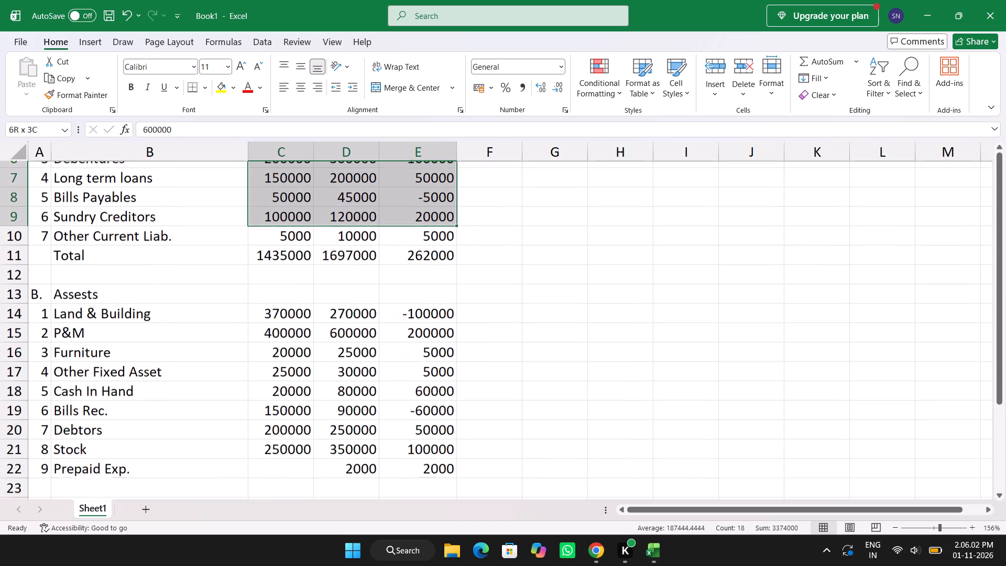
pyautogui.click(75, 434)
pyautogui.press('Down')
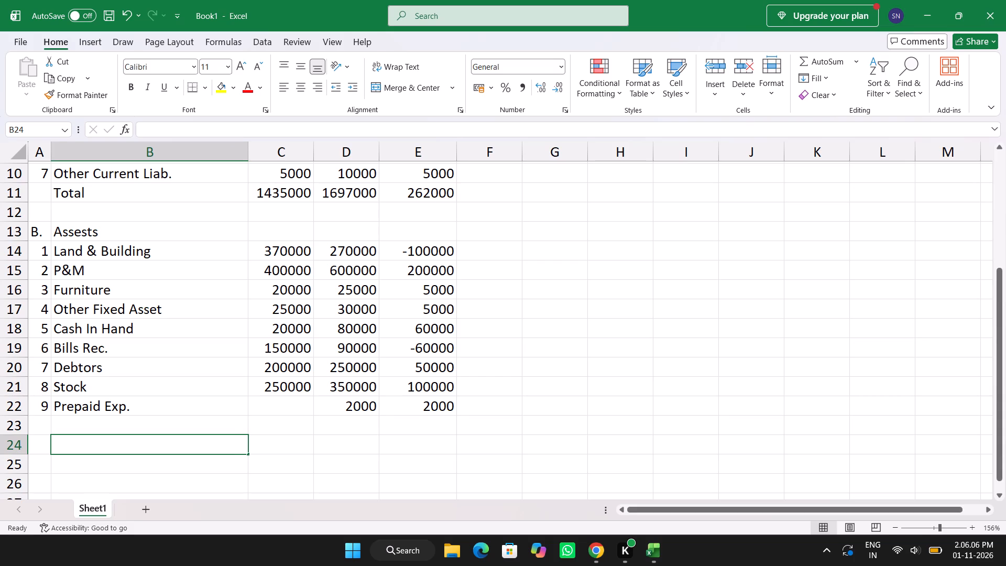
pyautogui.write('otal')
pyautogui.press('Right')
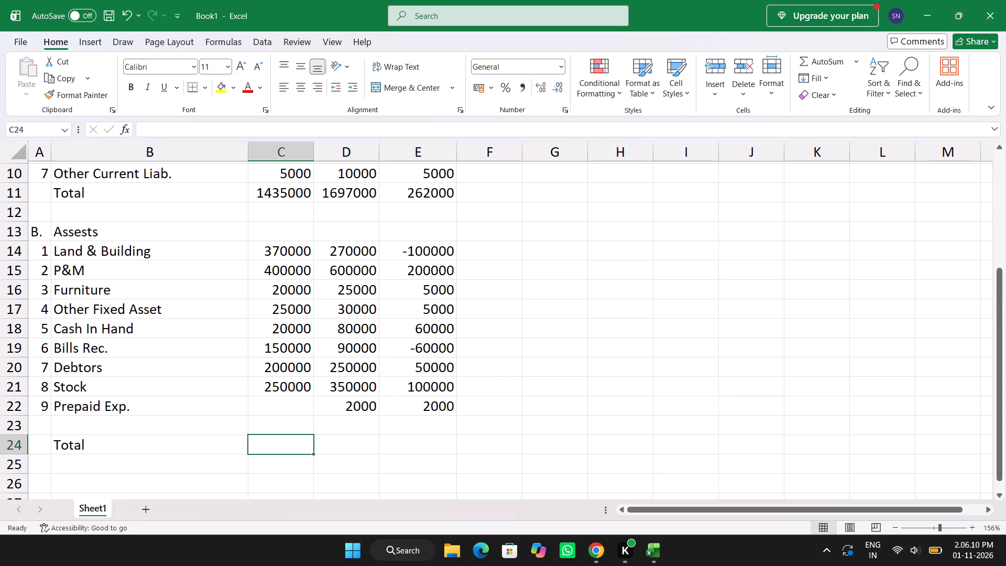
# Fill in the assets Total figures in row 24: Year 1 1435000, Year 2 1697000, absolute change 262000.
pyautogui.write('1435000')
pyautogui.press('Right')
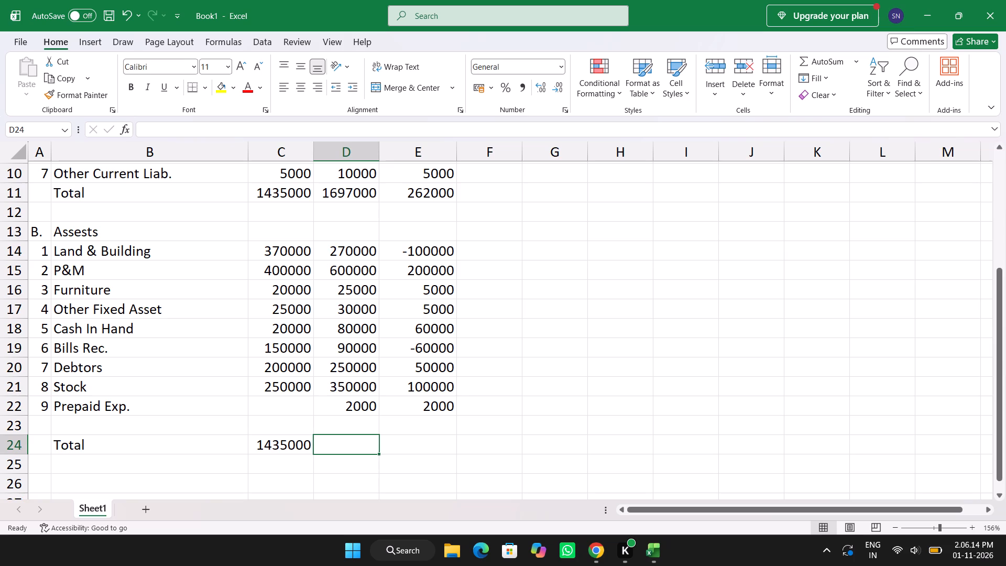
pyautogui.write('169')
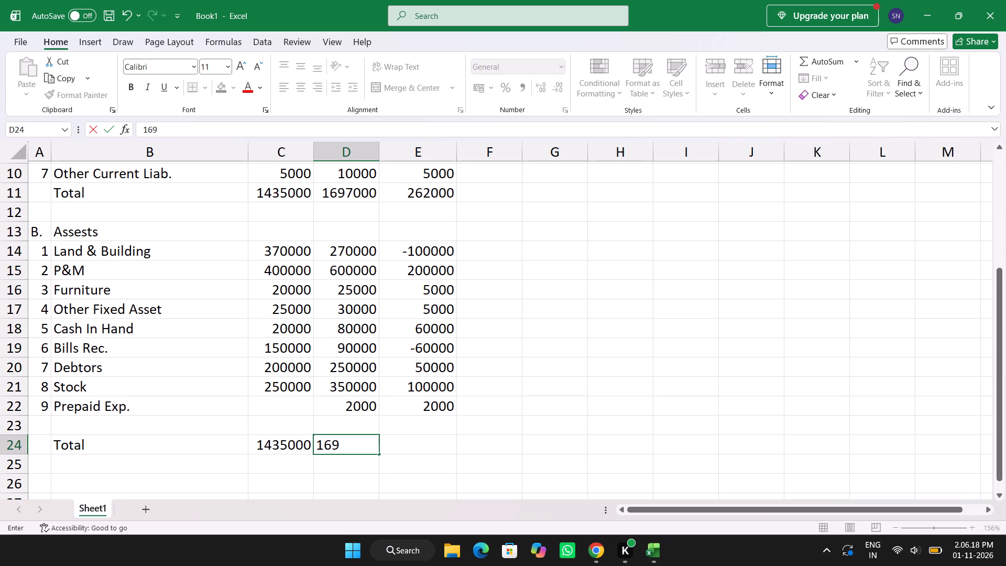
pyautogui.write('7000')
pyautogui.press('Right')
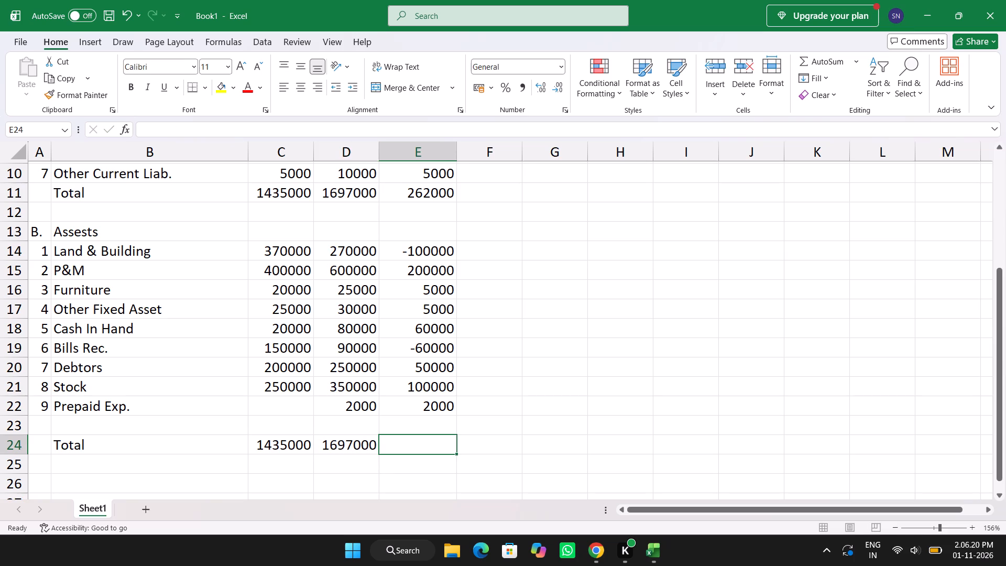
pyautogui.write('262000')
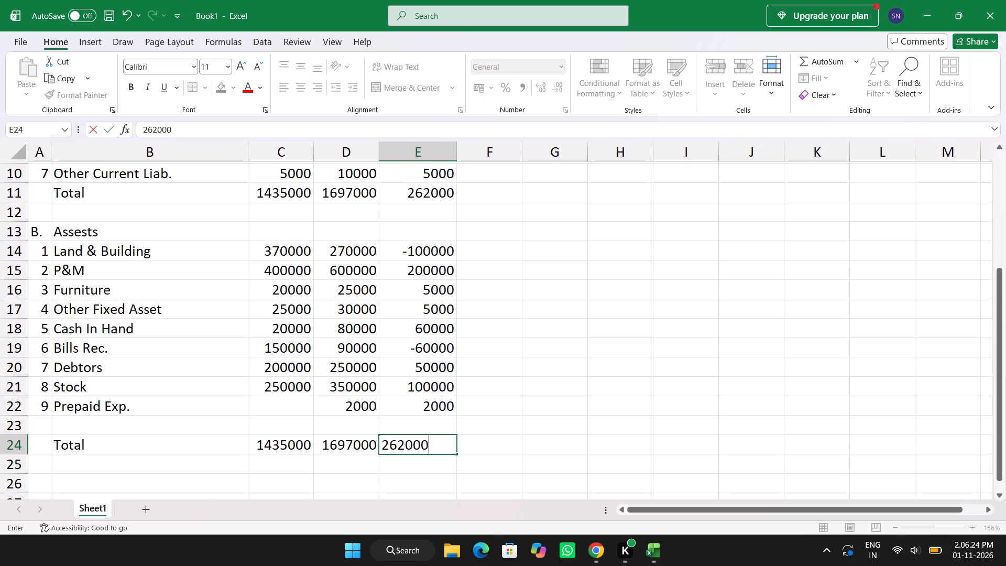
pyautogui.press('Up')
# Apply the Comma Style number format to all Year 1, Year 2 and Abs Change figures in C4:E24.
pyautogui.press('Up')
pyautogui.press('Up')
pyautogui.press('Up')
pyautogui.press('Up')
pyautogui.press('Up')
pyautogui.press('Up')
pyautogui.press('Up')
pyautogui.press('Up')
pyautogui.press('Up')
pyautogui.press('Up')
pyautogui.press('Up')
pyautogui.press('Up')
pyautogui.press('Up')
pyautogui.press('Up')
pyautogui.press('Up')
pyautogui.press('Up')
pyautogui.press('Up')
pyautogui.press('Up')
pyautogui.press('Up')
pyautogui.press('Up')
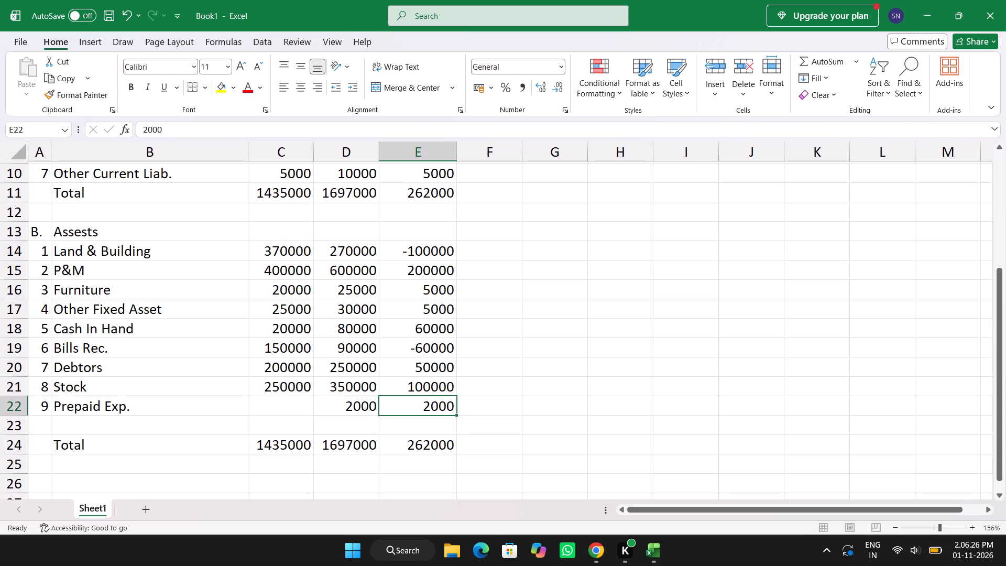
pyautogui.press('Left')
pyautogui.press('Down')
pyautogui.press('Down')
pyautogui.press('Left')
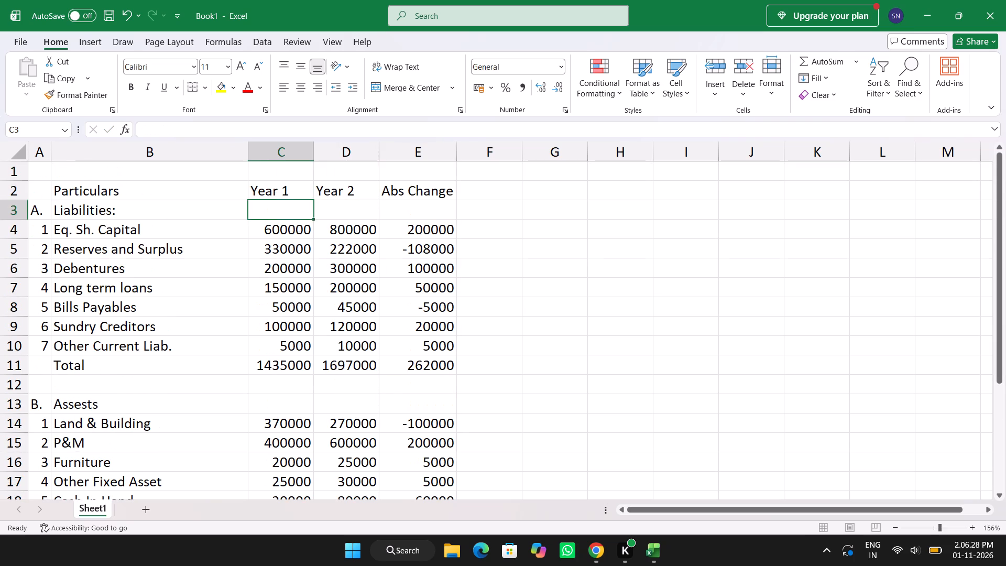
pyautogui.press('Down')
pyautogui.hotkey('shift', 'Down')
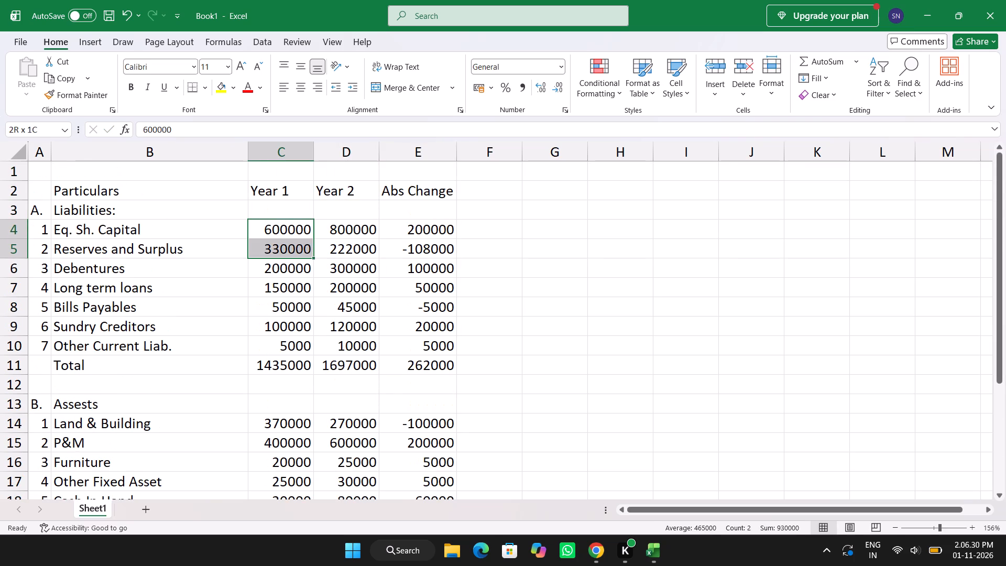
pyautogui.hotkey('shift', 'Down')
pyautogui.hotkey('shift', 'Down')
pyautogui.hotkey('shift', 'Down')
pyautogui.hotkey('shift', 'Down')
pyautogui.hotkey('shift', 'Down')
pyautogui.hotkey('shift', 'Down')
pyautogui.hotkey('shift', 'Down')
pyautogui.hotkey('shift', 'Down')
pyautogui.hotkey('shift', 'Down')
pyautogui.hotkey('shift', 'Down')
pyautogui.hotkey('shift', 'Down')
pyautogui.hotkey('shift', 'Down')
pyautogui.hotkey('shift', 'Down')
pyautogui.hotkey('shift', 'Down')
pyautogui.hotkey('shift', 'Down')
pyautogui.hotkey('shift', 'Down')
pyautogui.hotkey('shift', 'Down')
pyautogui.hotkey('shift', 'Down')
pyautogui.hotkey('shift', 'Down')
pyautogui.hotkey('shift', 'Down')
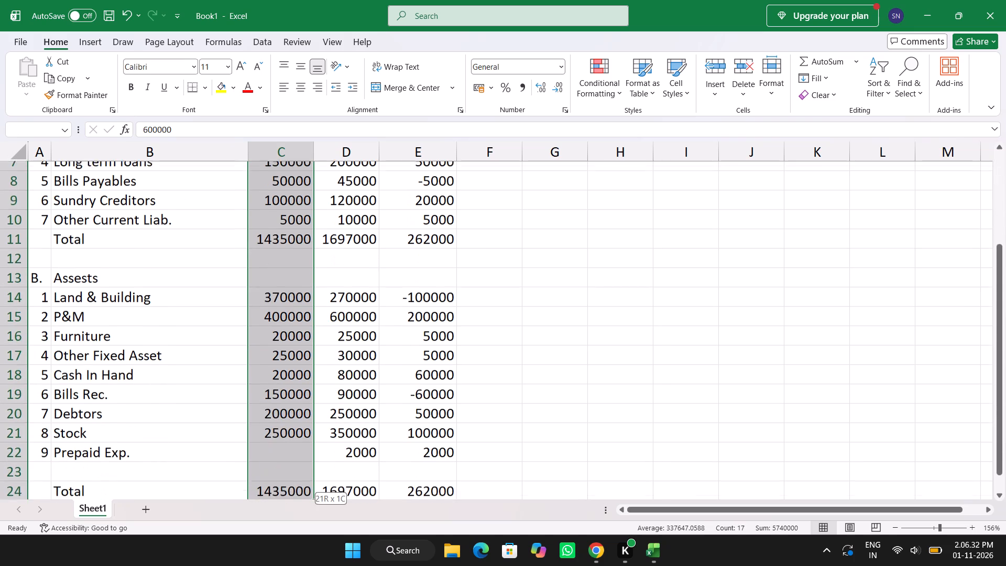
pyautogui.hotkey('shift', 'Down')
pyautogui.hotkey('shift', 'Down')
pyautogui.hotkey('shift', 'Up')
pyautogui.hotkey('shift', 'Up')
pyautogui.hotkey('shift', 'Right')
pyautogui.hotkey('shift', 'Right')
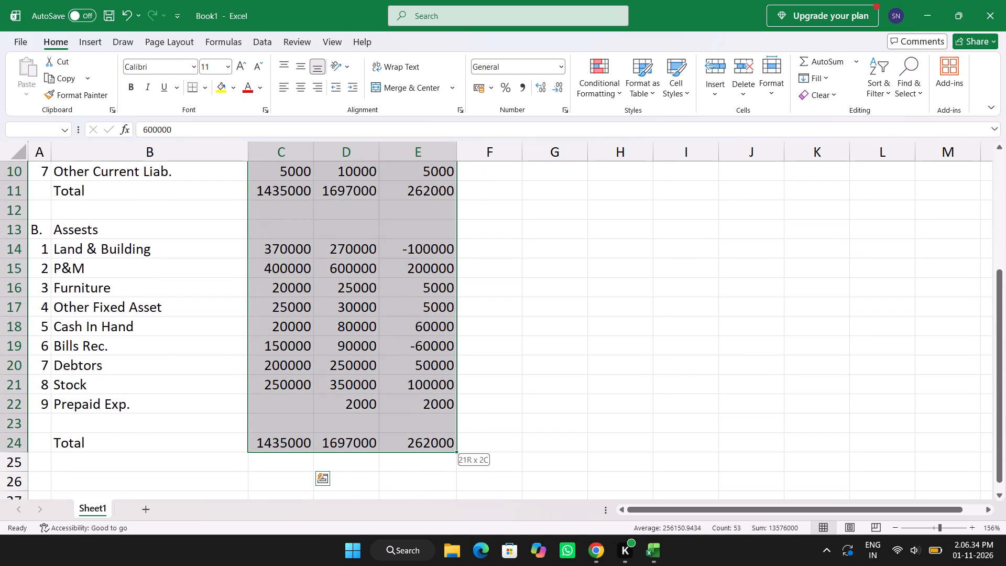
pyautogui.click(521, 87)
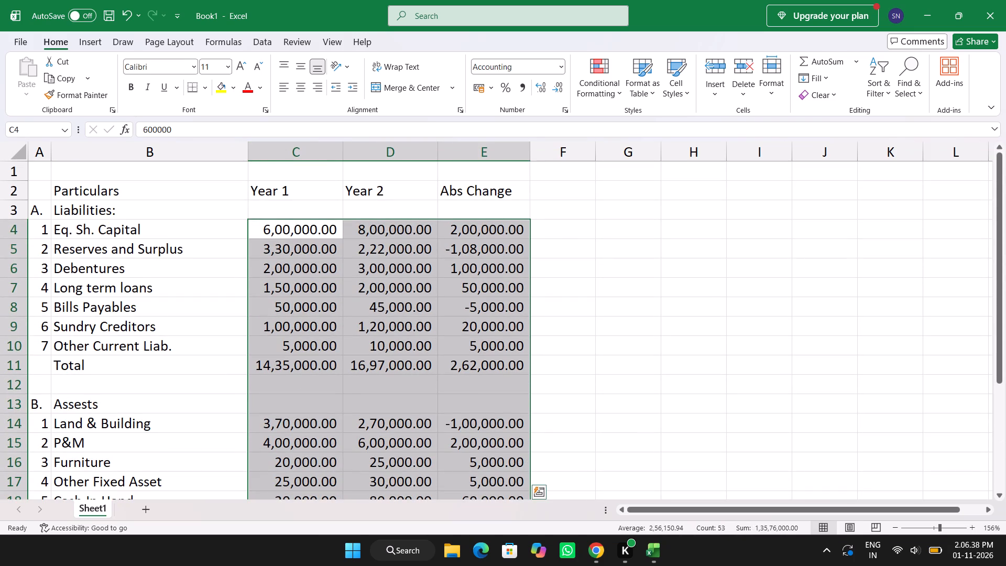
pyautogui.click(304, 214)
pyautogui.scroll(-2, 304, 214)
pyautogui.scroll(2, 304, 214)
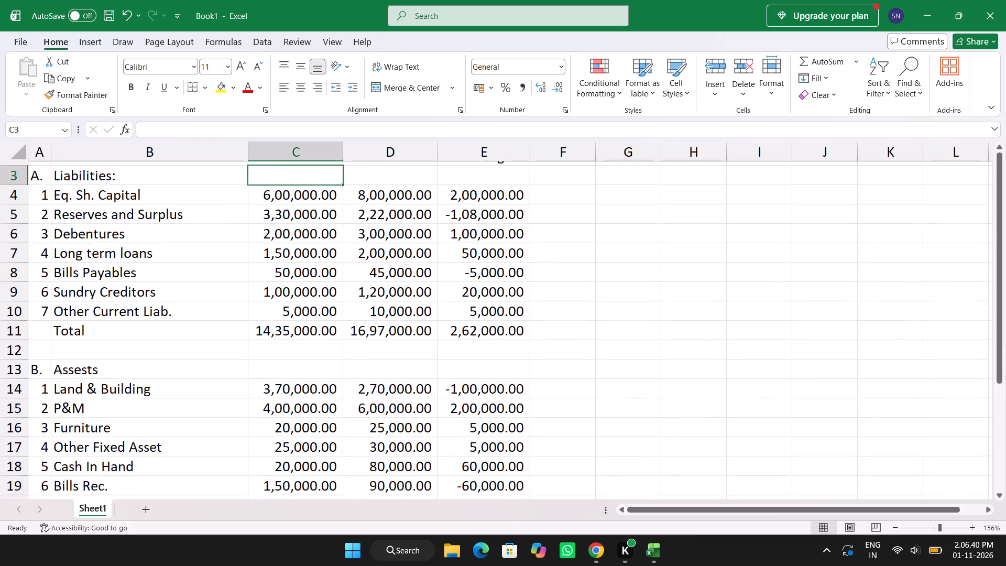
# Format the header row A2:E2 with a dark blue fill and white text.
pyautogui.scroll(1, 304, 214)
pyautogui.click(112, 202)
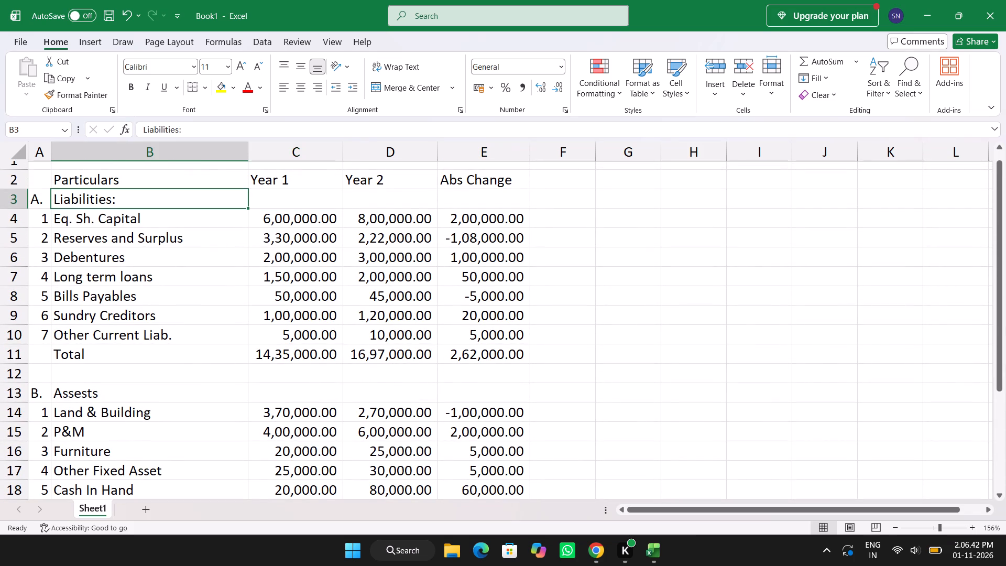
pyautogui.click(103, 182)
pyautogui.press('Left')
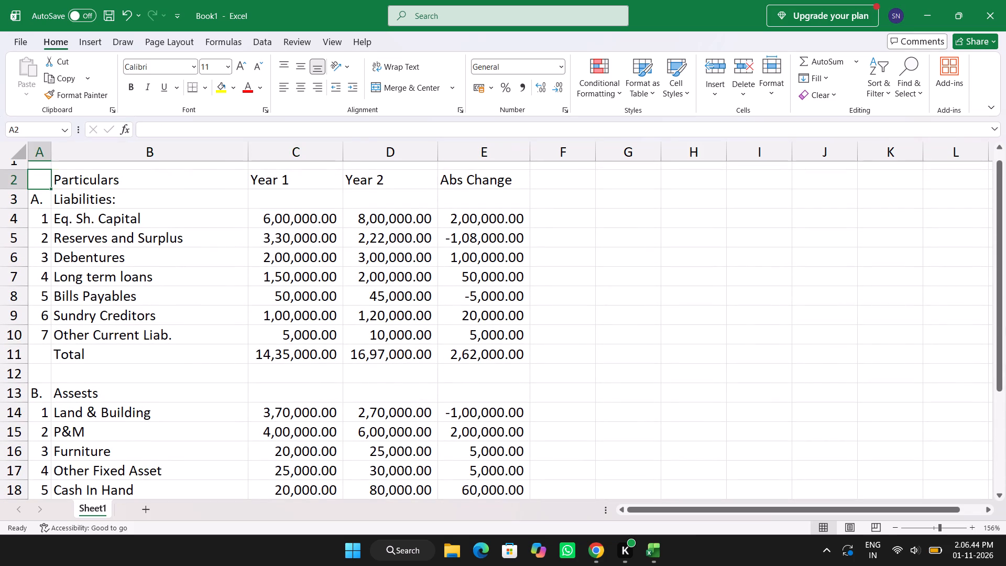
pyautogui.hotkey('shift', 'Right')
pyautogui.hotkey('shift', 'Right')
pyautogui.hotkey('shift', 'Right')
pyautogui.hotkey('shift', 'Right')
pyautogui.hotkey('shift', 'Right')
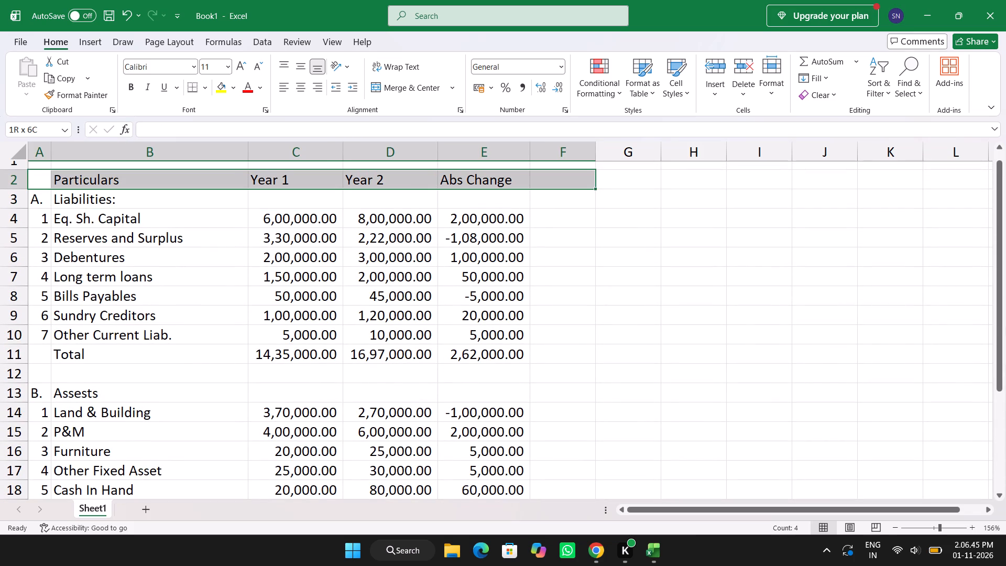
pyautogui.hotkey('shift', 'Left')
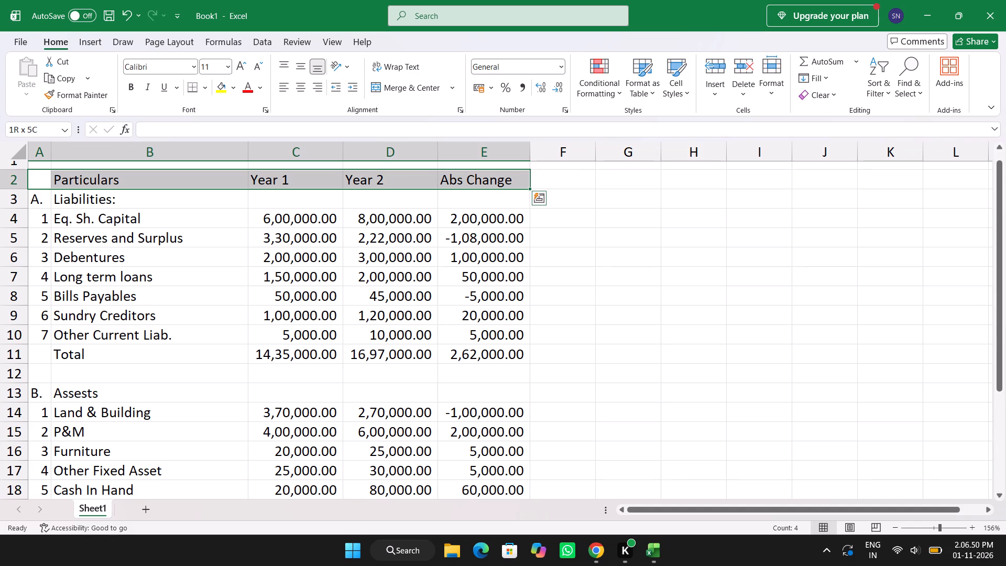
pyautogui.click(229, 85)
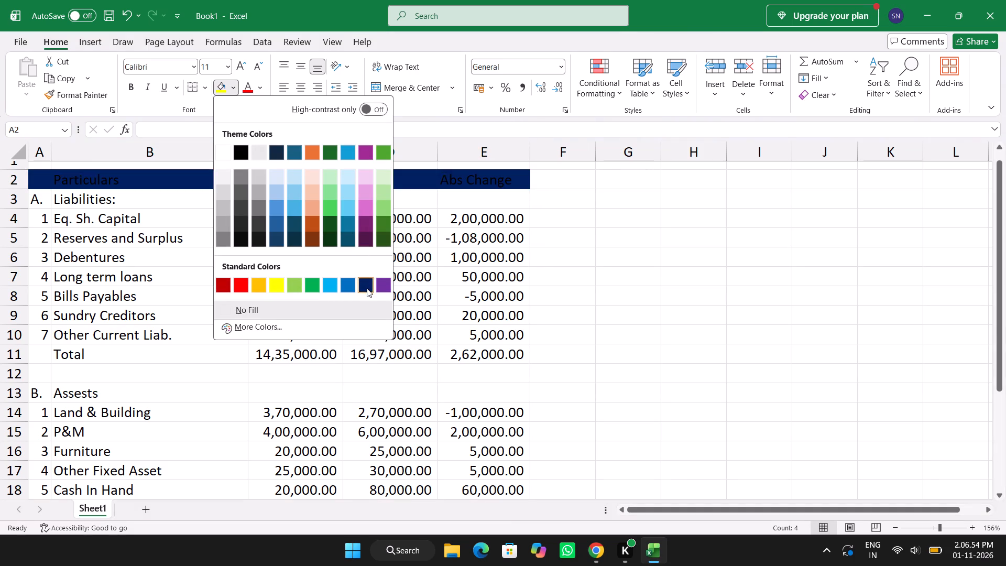
pyautogui.click(367, 288)
pyautogui.click(257, 82)
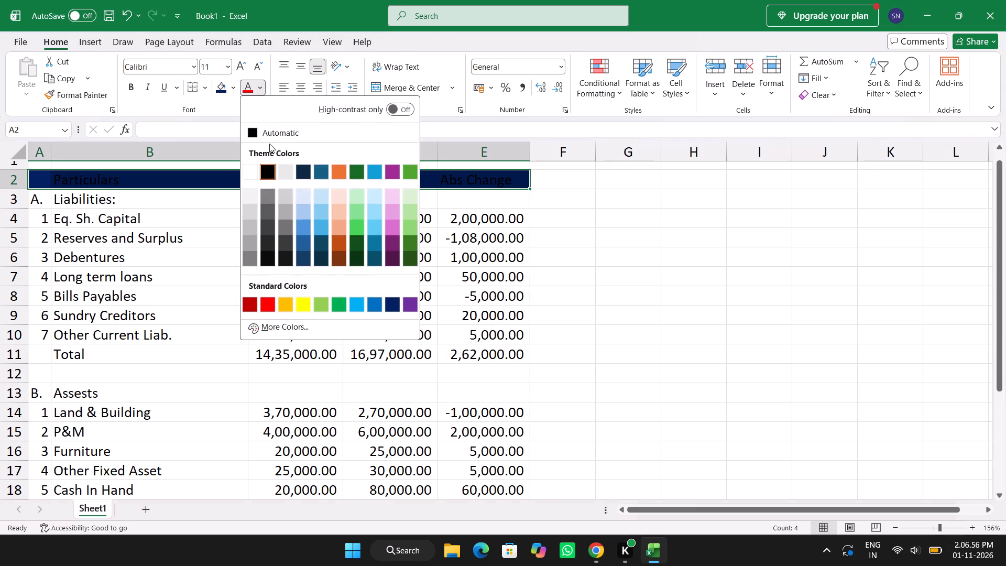
pyautogui.click(247, 170)
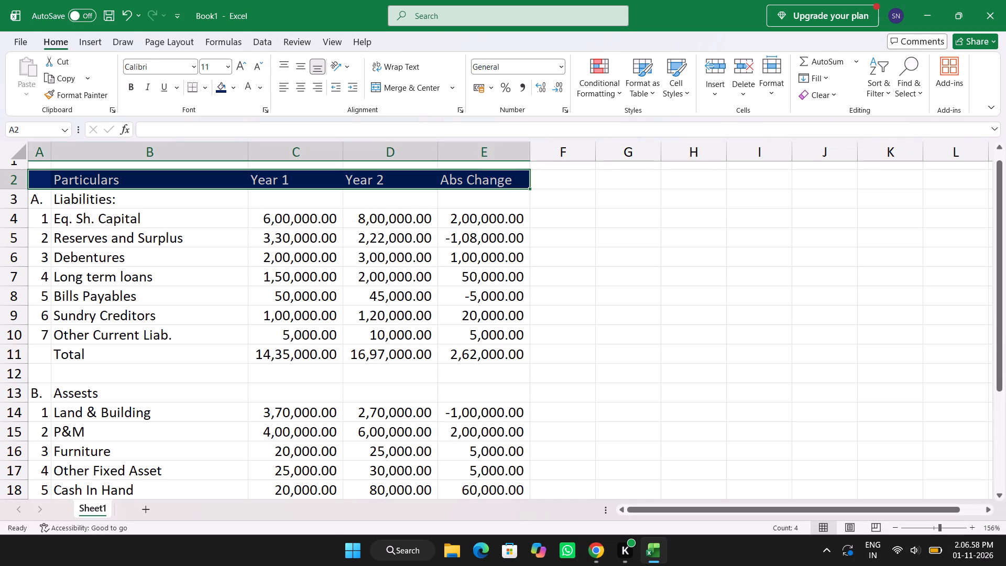
# Apply All Borders to the header row A2:E2.
pyautogui.click(213, 85)
pyautogui.click(207, 84)
pyautogui.click(209, 224)
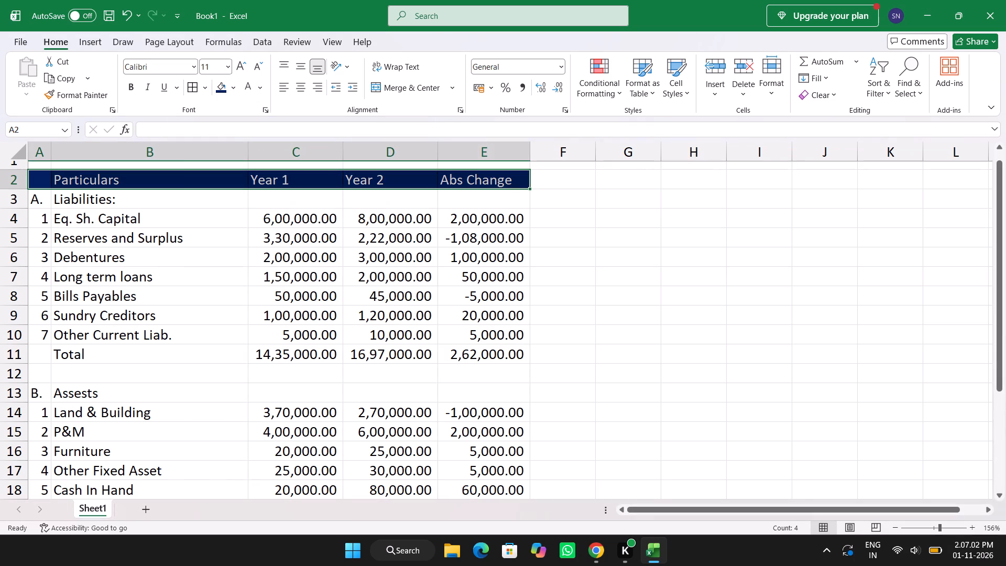
# Make the "A." and "Liabilities:" section heading in row 3 bold.
pyautogui.click(37, 194)
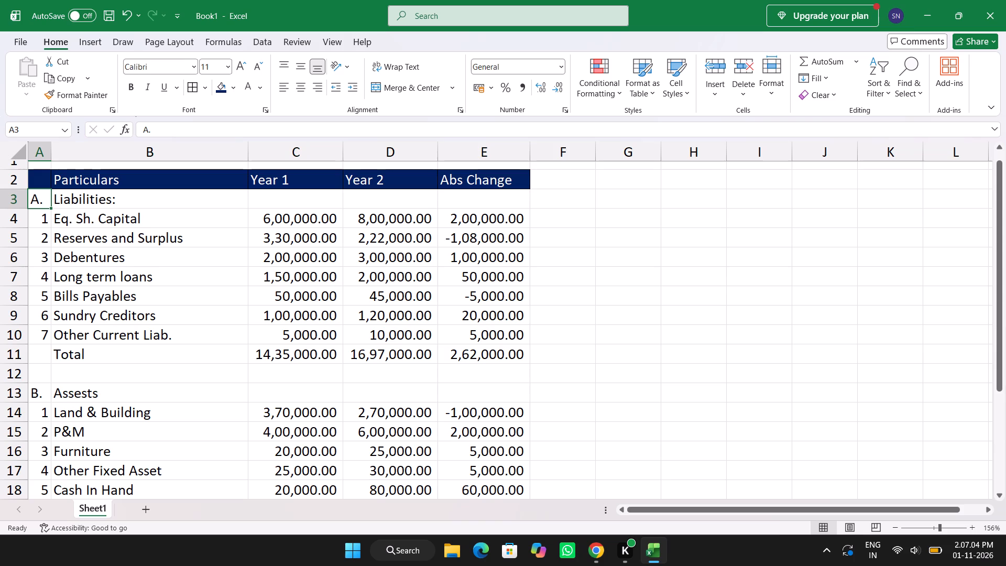
pyautogui.press('Right')
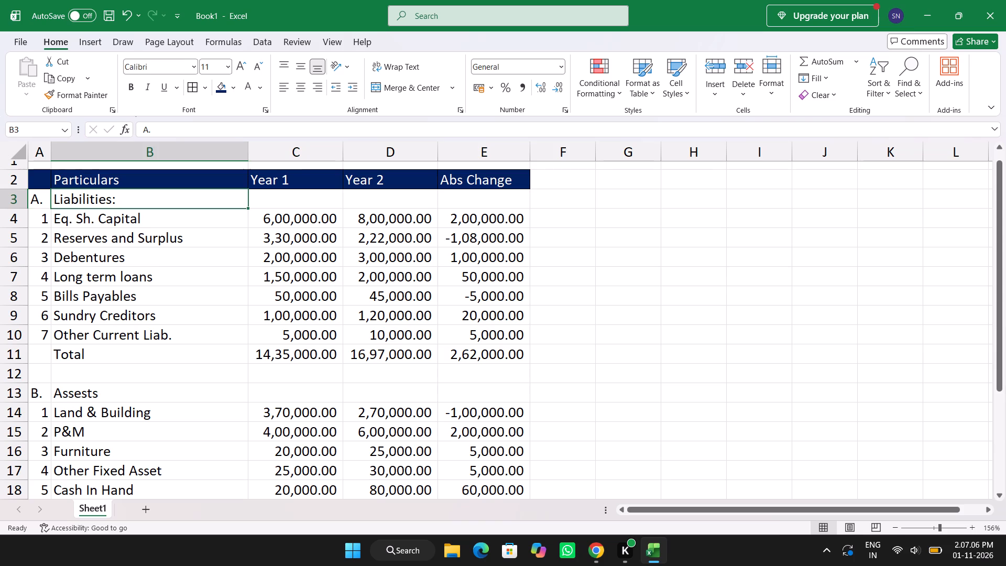
pyautogui.hotkey('ctrl', 'b')
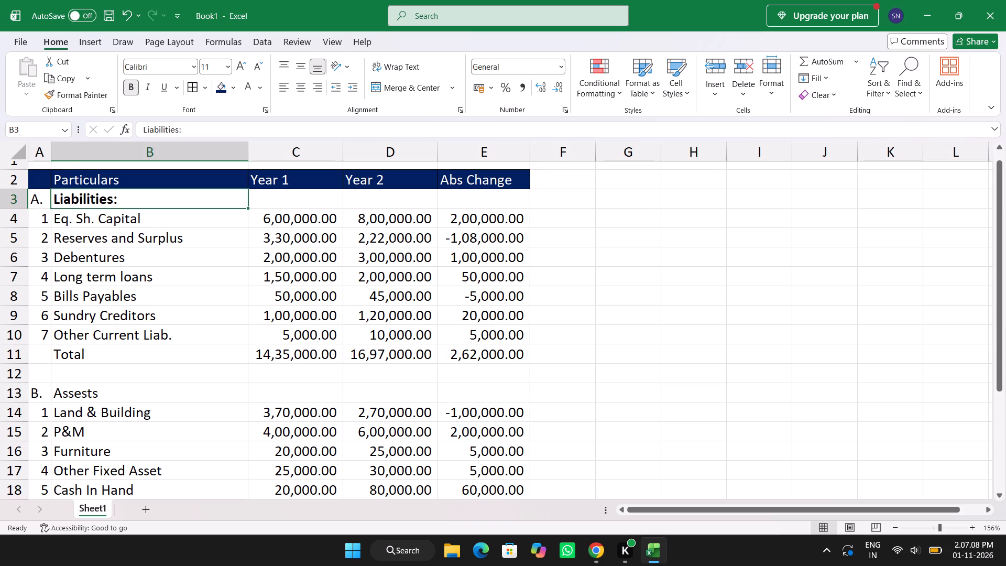
pyautogui.press('Left')
pyautogui.hotkey('ctrl', 'b')
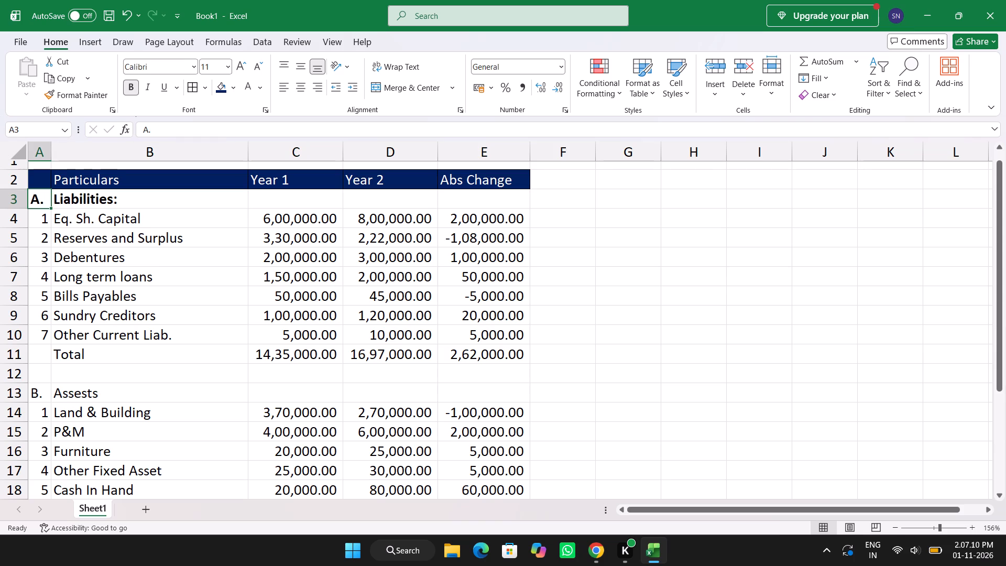
# Add a bottom border under the Liabilities heading row across A3:E3.
pyautogui.press('Right')
pyautogui.press('Left')
pyautogui.press('Right')
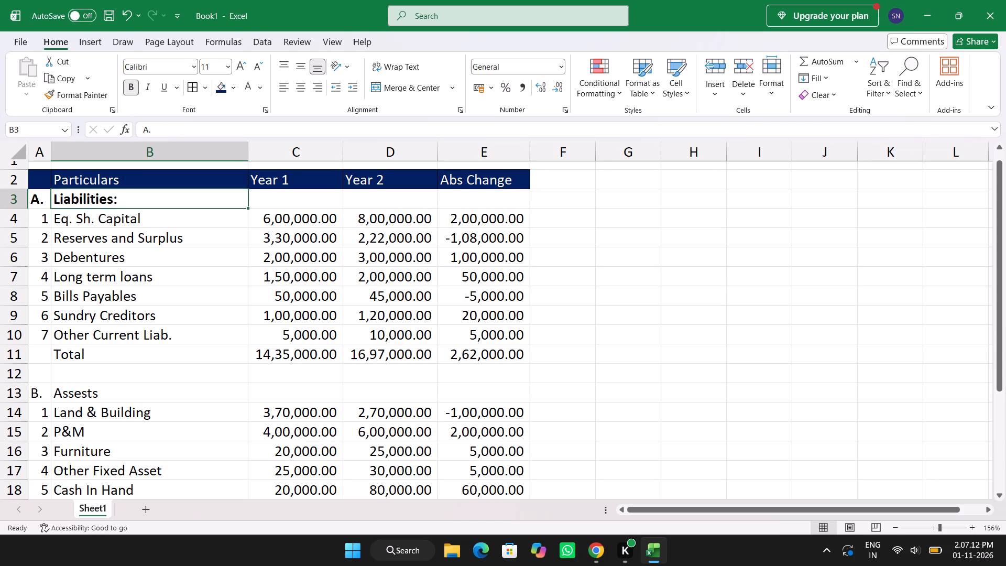
pyautogui.press('Down')
pyautogui.press('Left')
pyautogui.press('Up')
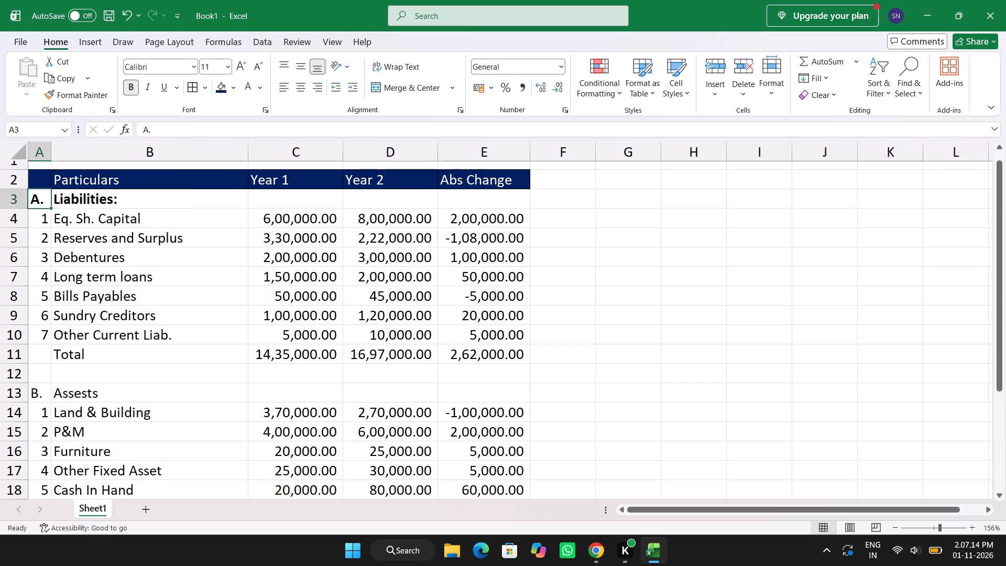
pyautogui.hotkey('ctrl', 'shift', 'Right')
pyautogui.hotkey('ctrl', 'shift', 'Right')
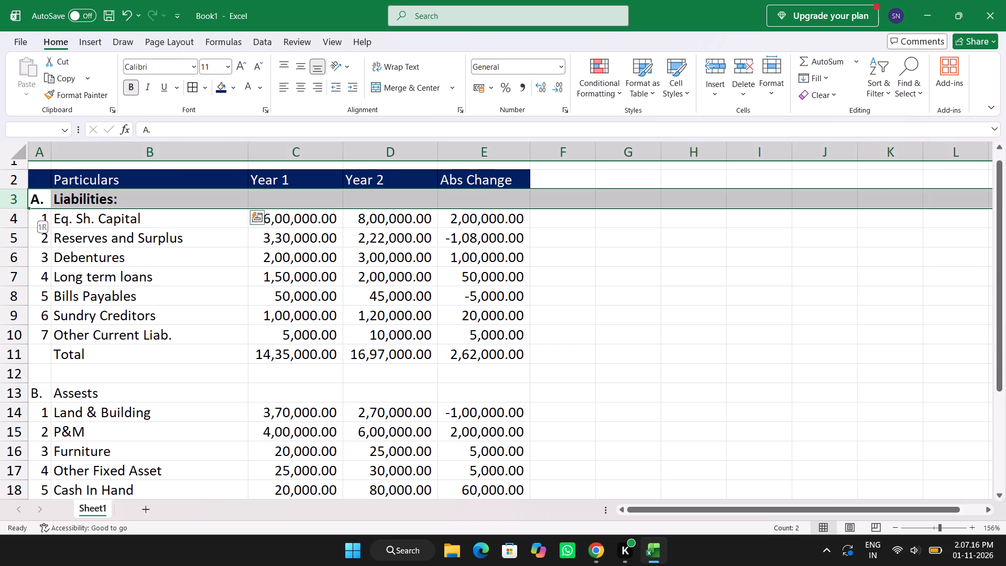
pyautogui.hotkey('ctrl', 'shift', 'Left')
pyautogui.hotkey('shift', 'Right')
pyautogui.hotkey('shift', 'Right')
pyautogui.hotkey('shift', 'Right')
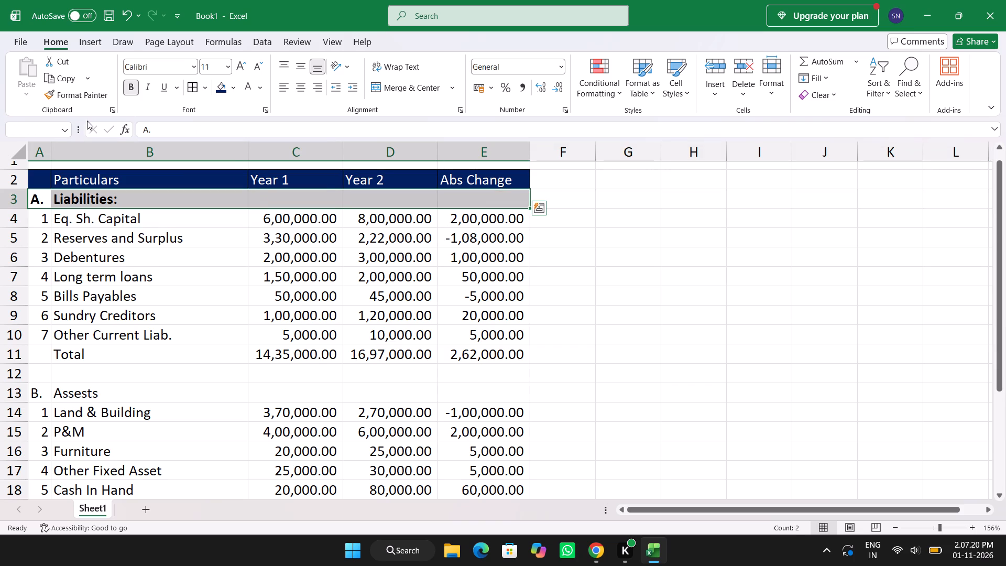
pyautogui.click(206, 86)
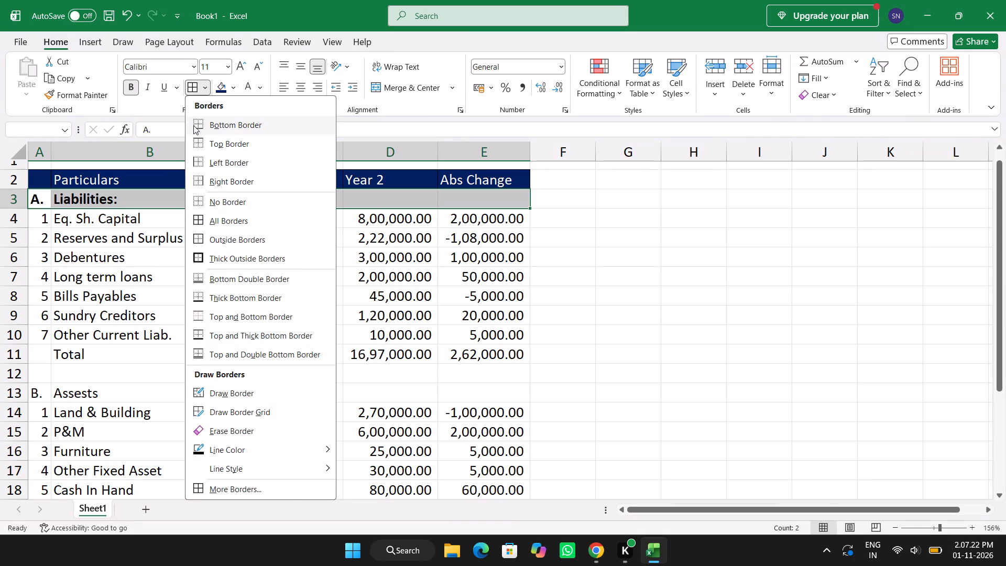
pyautogui.click(195, 124)
# Apply All Borders to the liabilities Total row, cells A11:E11.
pyautogui.click(42, 216)
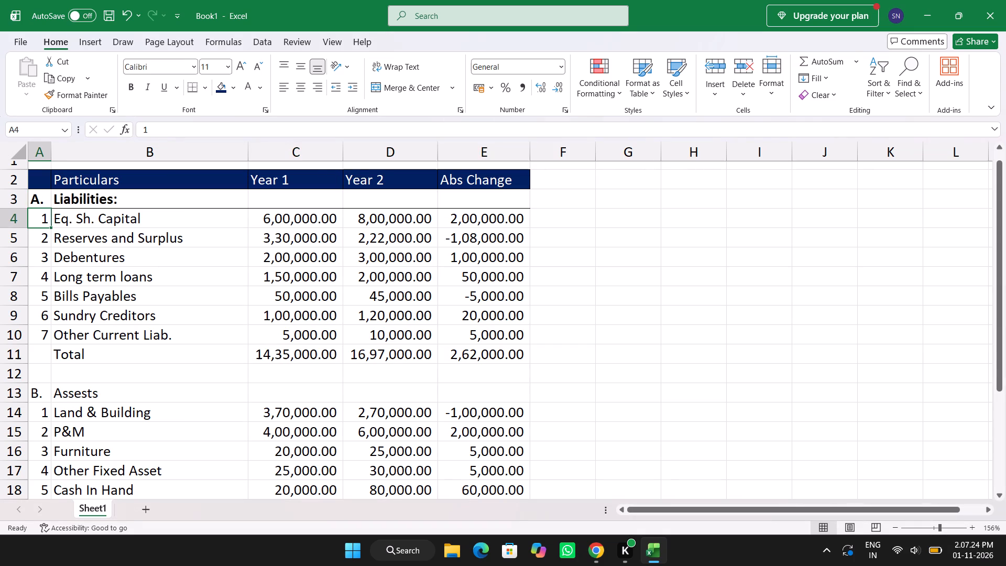
pyautogui.click(78, 219)
pyautogui.click(38, 219)
pyautogui.press('Down')
pyautogui.press('Down')
pyautogui.press('Down')
pyautogui.press('Down')
pyautogui.press('Down')
pyautogui.press('Down')
pyautogui.press('Down')
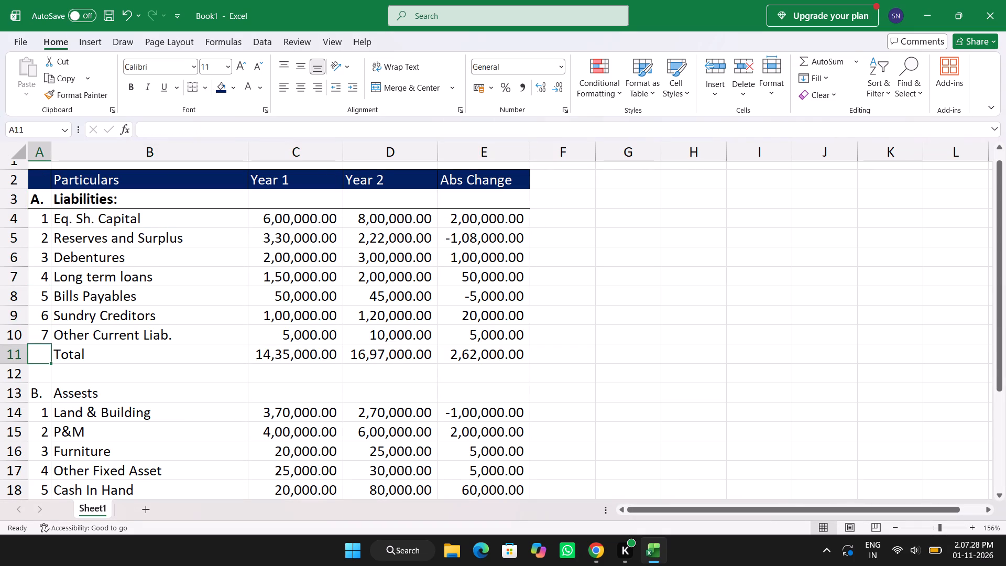
pyautogui.press('Up')
pyautogui.press('Down')
pyautogui.hotkey('ctrl', 'shift', 'Right')
pyautogui.hotkey('shift', 'Right')
pyautogui.hotkey('shift', 'Right')
pyautogui.hotkey('shift', 'Right')
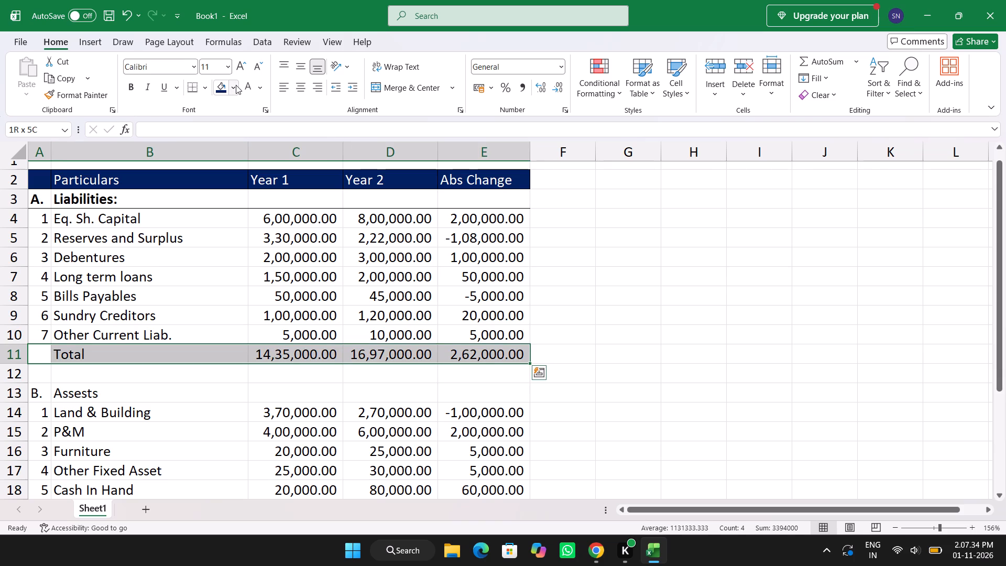
pyautogui.click(203, 91)
pyautogui.click(214, 217)
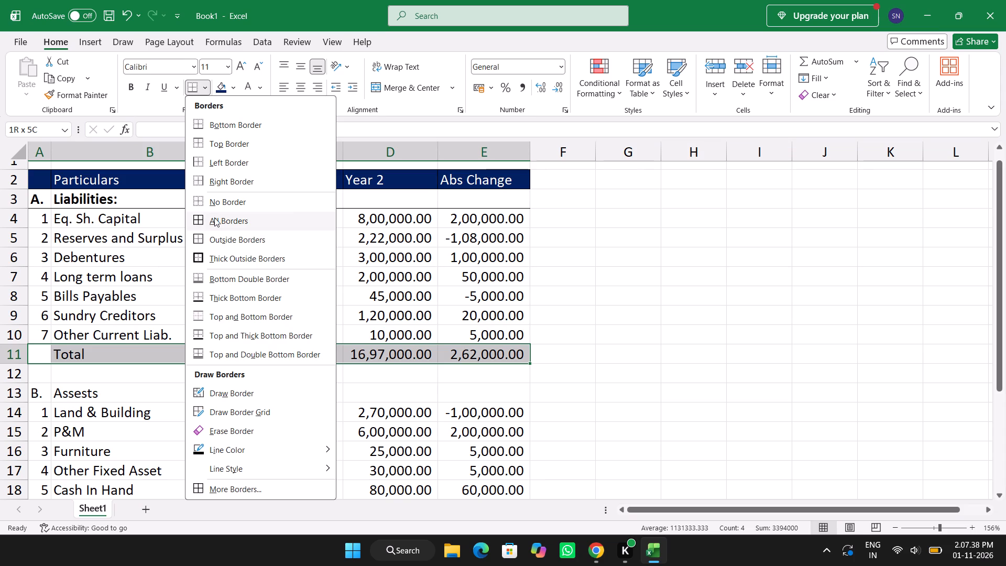
# Make the liabilities "Total" label in B11 bold.
pyautogui.click(92, 360)
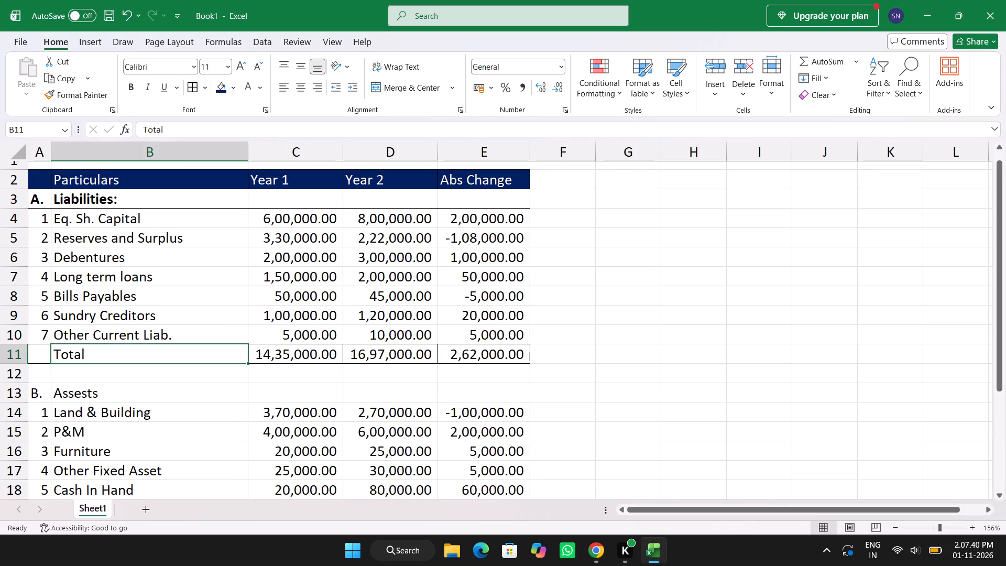
pyautogui.click(92, 360)
pyautogui.hotkey('ctrl', 'b')
# Make the "B." and "Assests" section heading in A13:B13 bold.
pyautogui.scroll(-1, 287, 380)
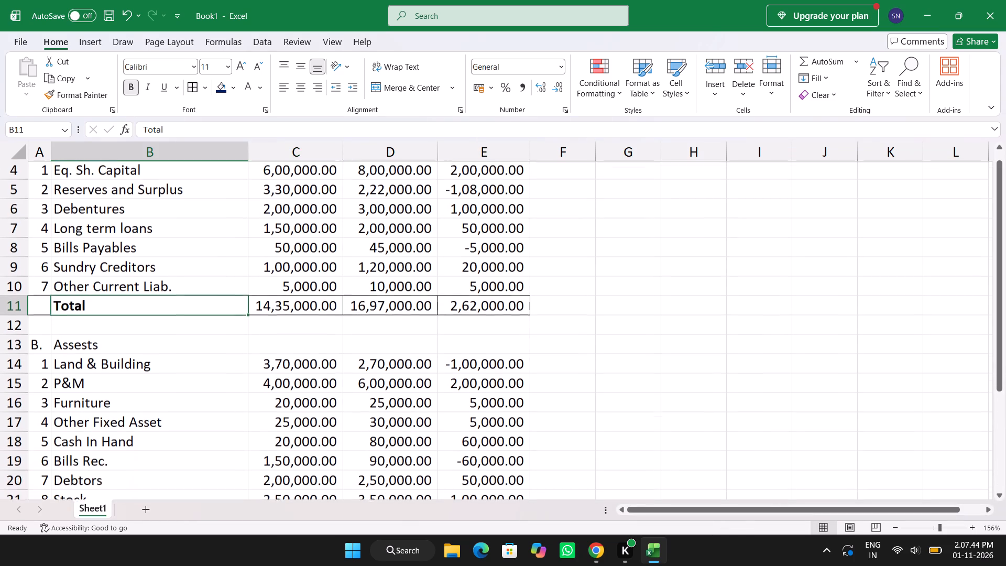
pyautogui.click(62, 329)
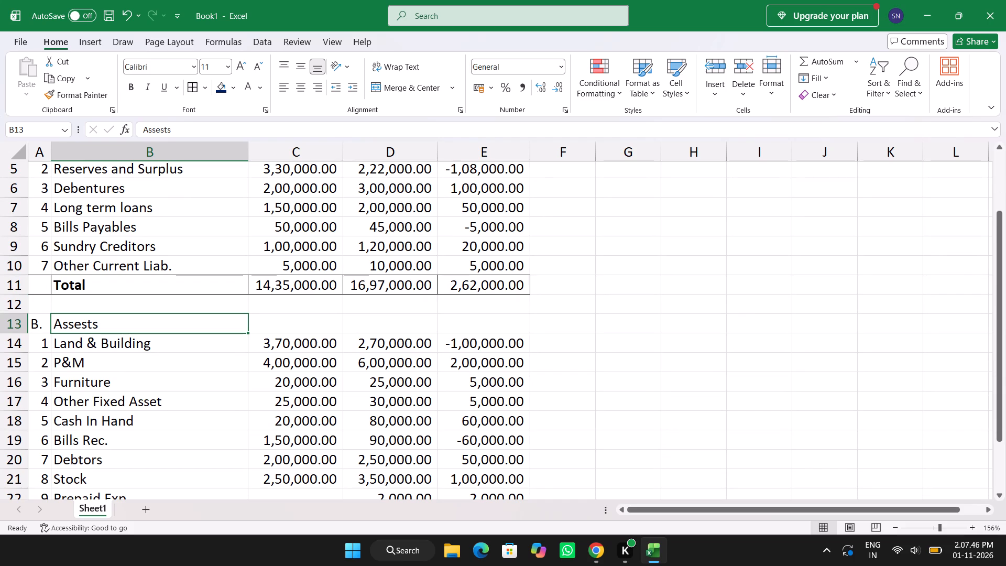
pyautogui.hotkey('shift', 'Left')
pyautogui.hotkey('ctrl', 'b')
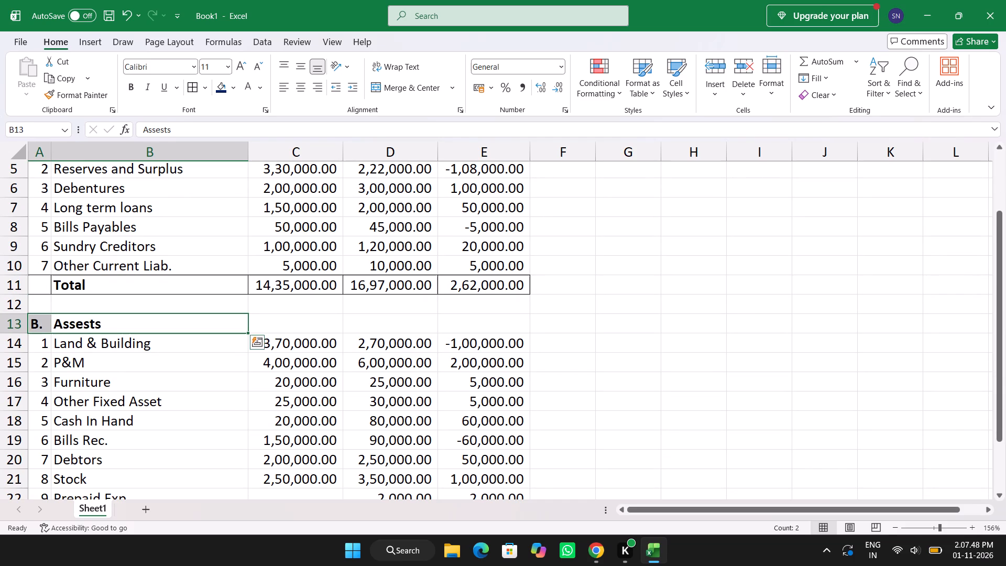
# Add a bottom border under the Assests heading row across A13:E13.
pyautogui.press('Down')
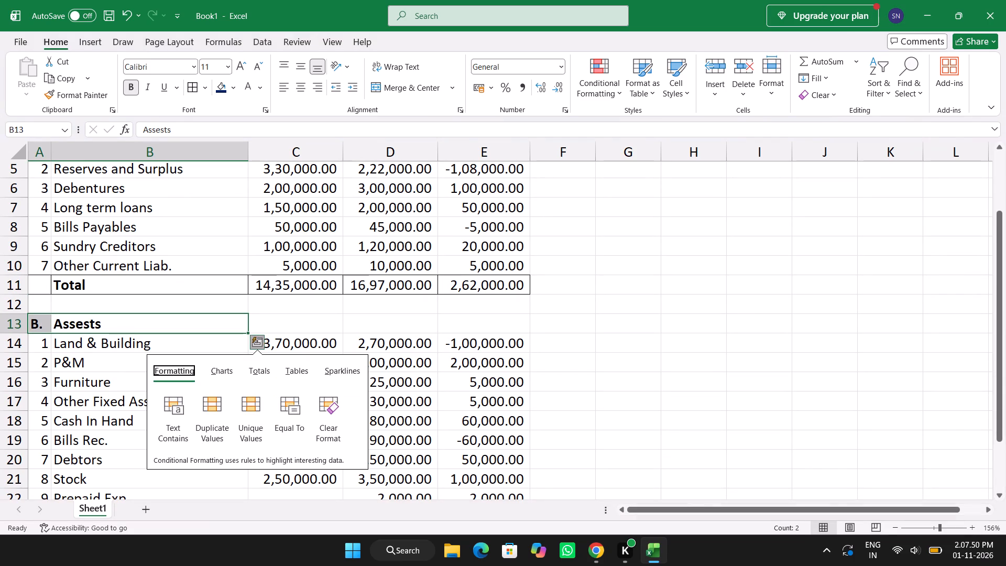
pyautogui.hotkey('ctrl', 'shift', 'Right')
pyautogui.click(62, 329)
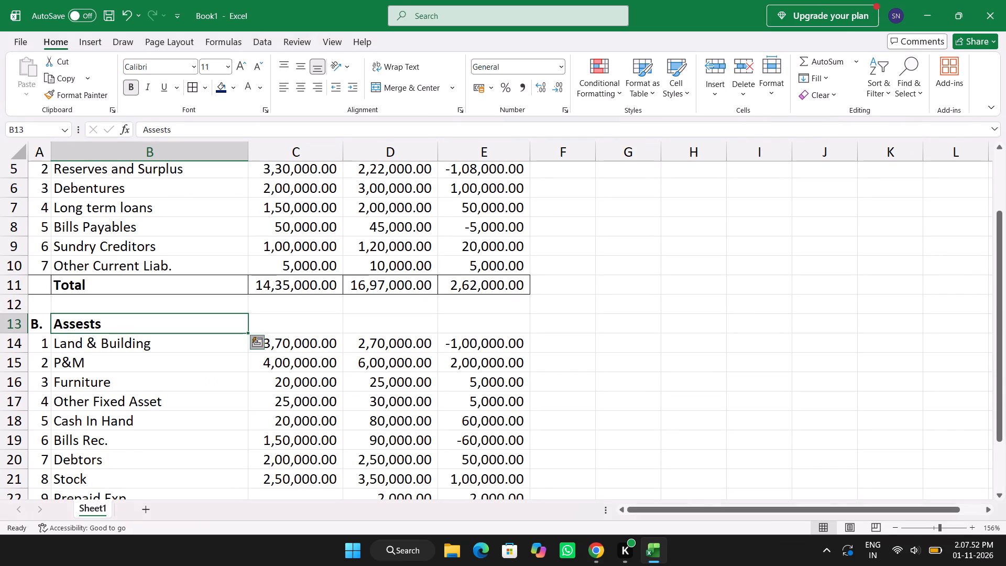
pyautogui.click(35, 324)
pyautogui.hotkey('shift', 'Right')
pyautogui.hotkey('shift', 'Right')
pyautogui.hotkey('shift', 'Right')
pyautogui.hotkey('shift', 'Right')
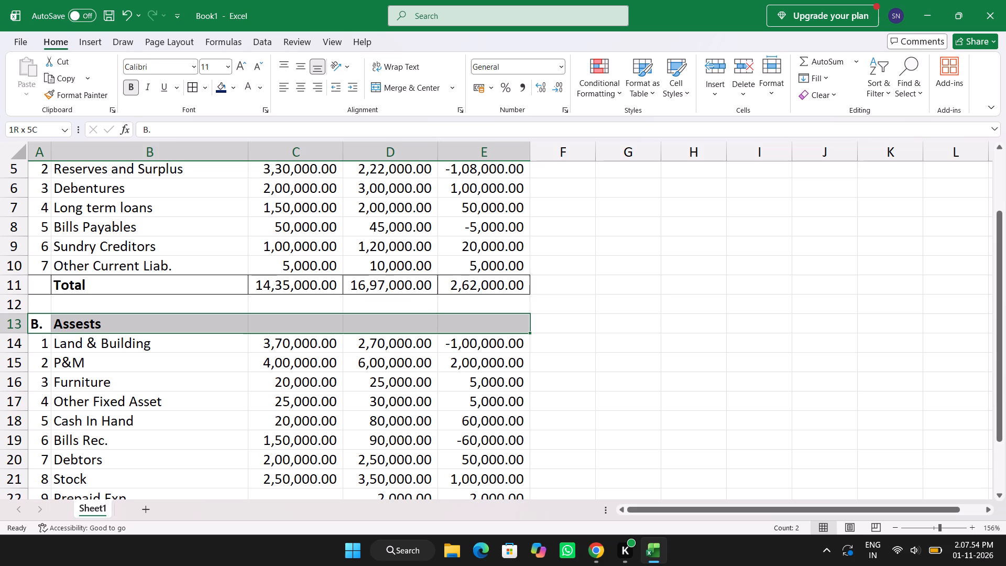
pyautogui.click(204, 89)
pyautogui.click(212, 130)
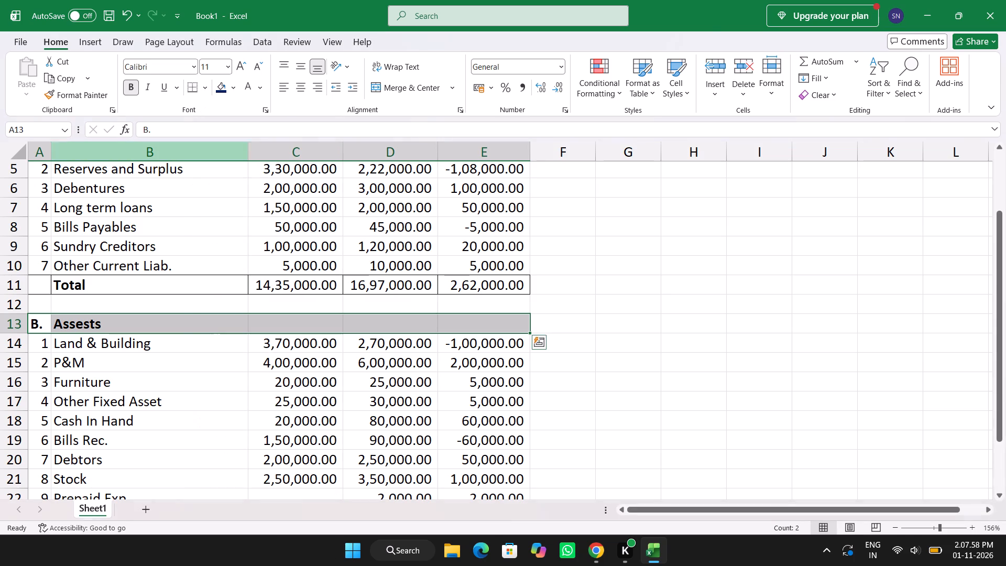
# Select the assets Total row, cells A24:E24, for formatting.
pyautogui.scroll(-2, 40, 375)
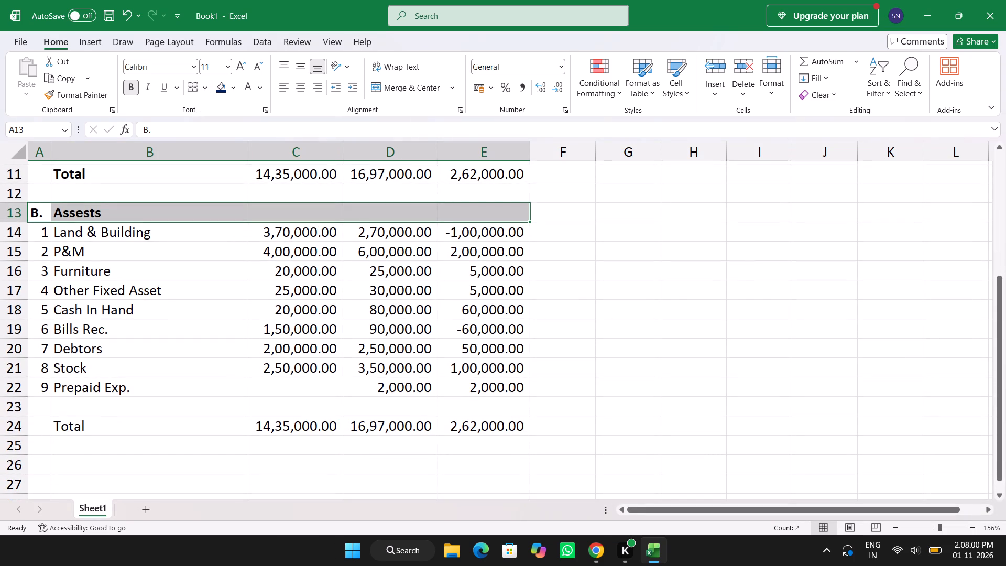
pyautogui.click(41, 428)
pyautogui.hotkey('shift', 'Right')
pyautogui.hotkey('shift', 'Right')
pyautogui.hotkey('shift', 'Right')
pyautogui.hotkey('shift', 'Right')
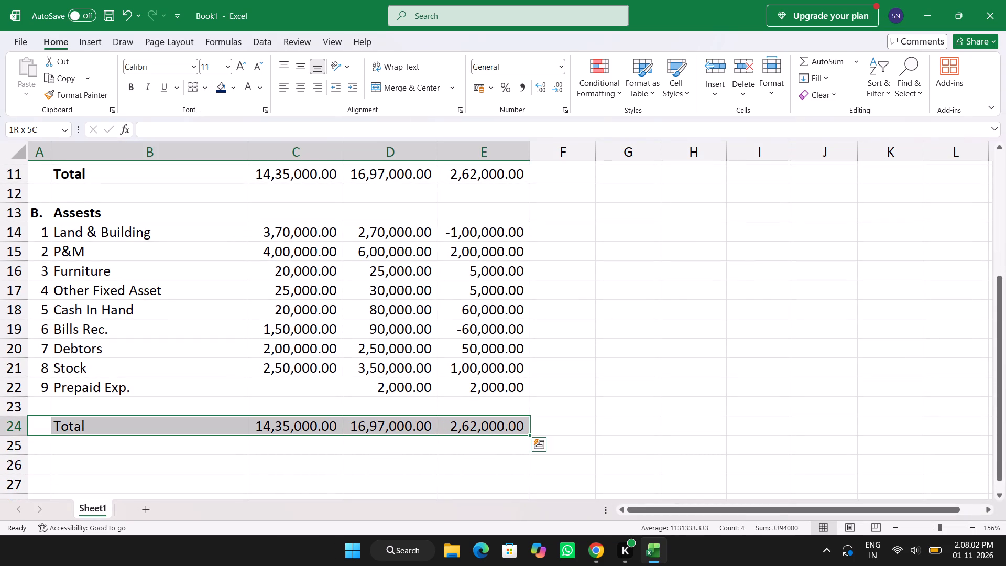